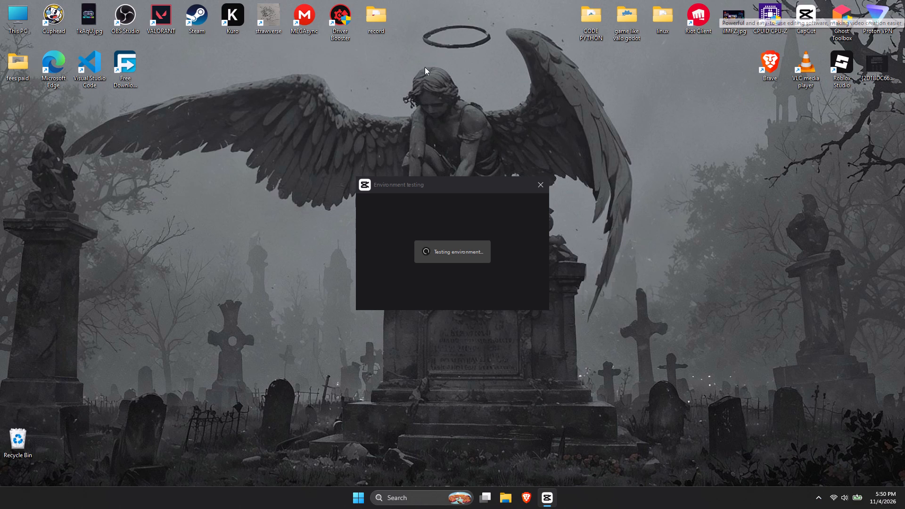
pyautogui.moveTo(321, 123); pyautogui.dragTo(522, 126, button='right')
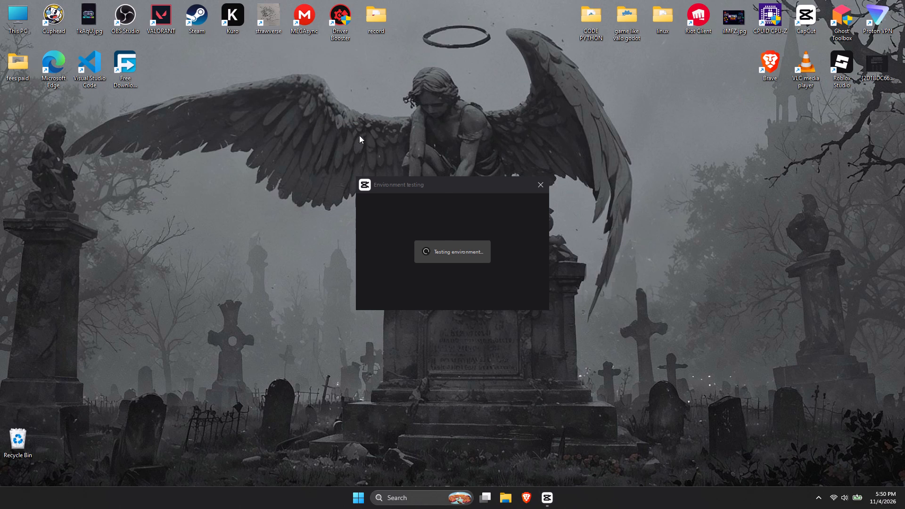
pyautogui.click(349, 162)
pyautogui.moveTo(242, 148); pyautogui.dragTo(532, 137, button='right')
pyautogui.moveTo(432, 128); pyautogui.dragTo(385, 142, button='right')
# Apply a Ghost Mode option from the desktop's extended options.
pyautogui.moveTo(385, 142); pyautogui.dragTo(231, 146, button='right')
pyautogui.click(507, 260)
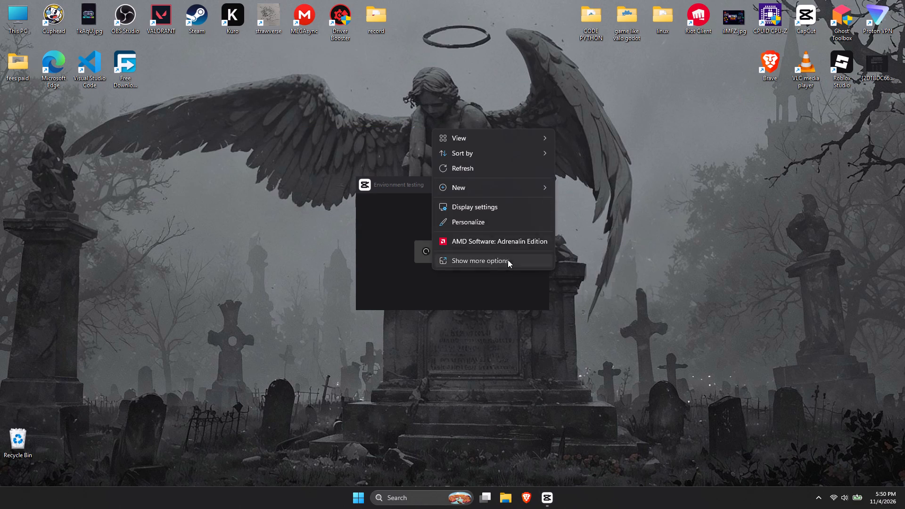
pyautogui.click(522, 182)
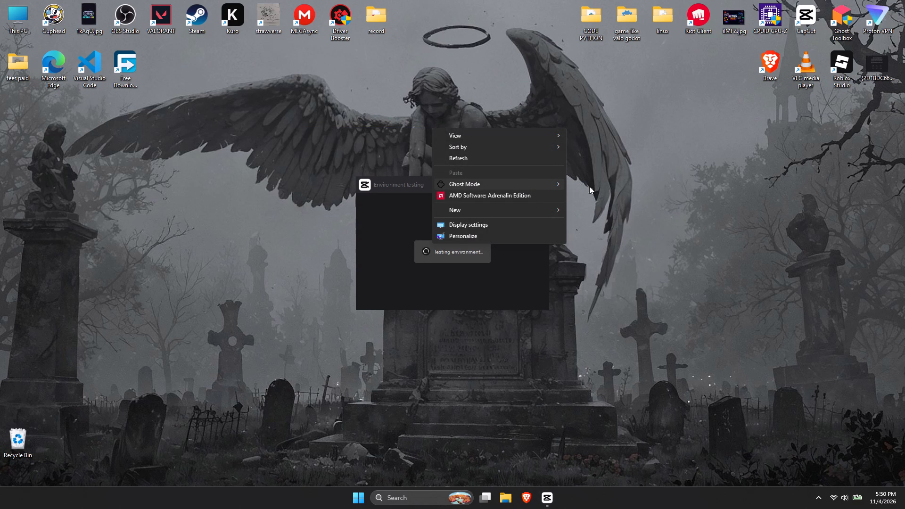
pyautogui.click(644, 187)
pyautogui.click(725, 208)
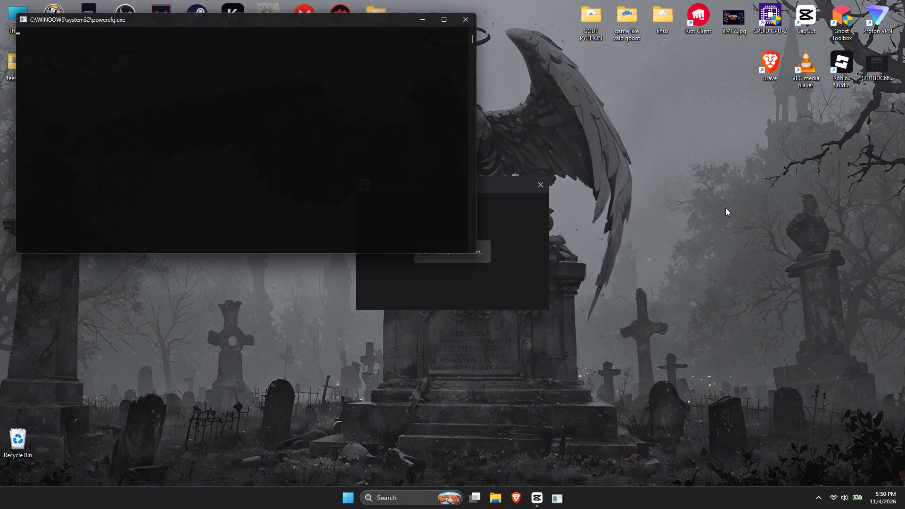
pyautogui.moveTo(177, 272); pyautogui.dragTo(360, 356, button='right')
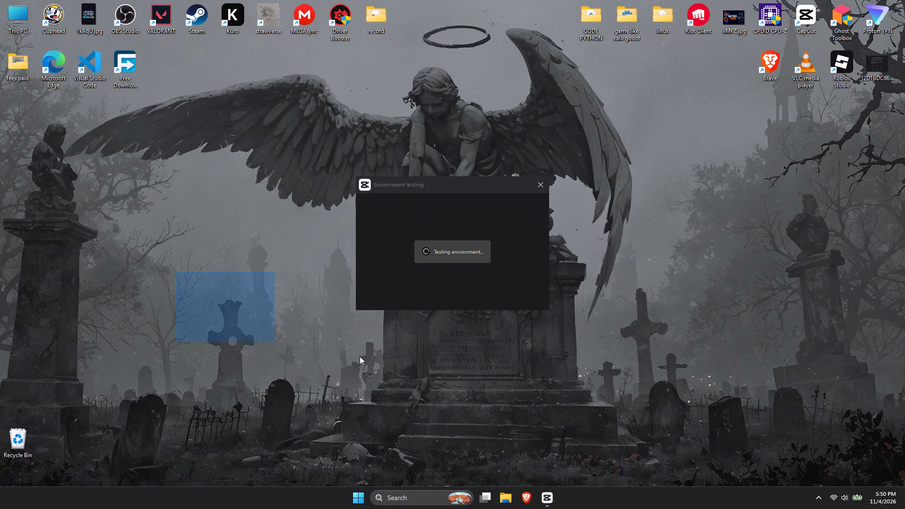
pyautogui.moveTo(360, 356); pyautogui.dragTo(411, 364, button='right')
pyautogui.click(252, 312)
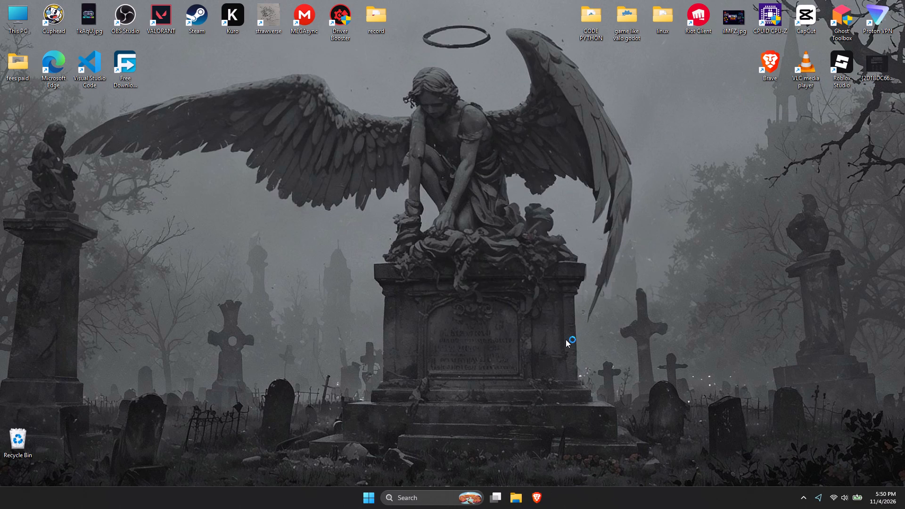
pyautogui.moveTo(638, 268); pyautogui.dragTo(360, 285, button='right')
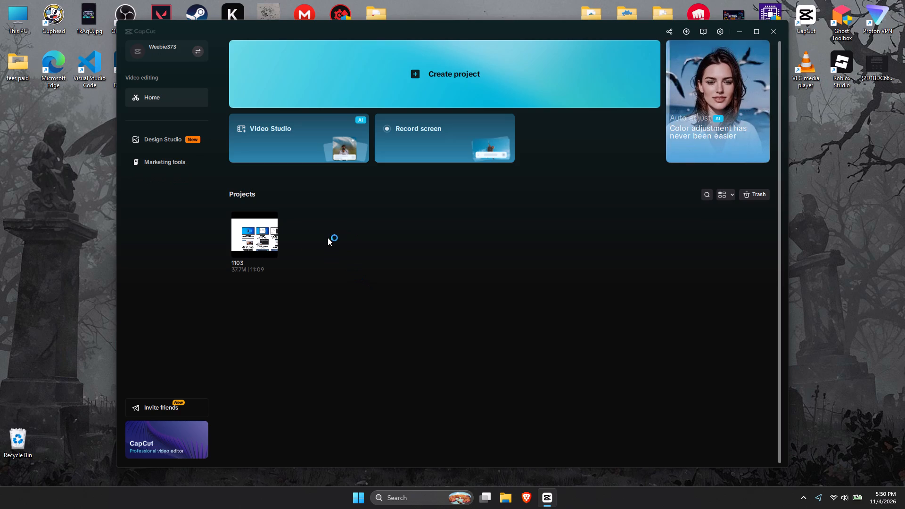
# Open the existing video project 1103 in CapCut and dismiss the media search tip.
pyautogui.click(266, 245)
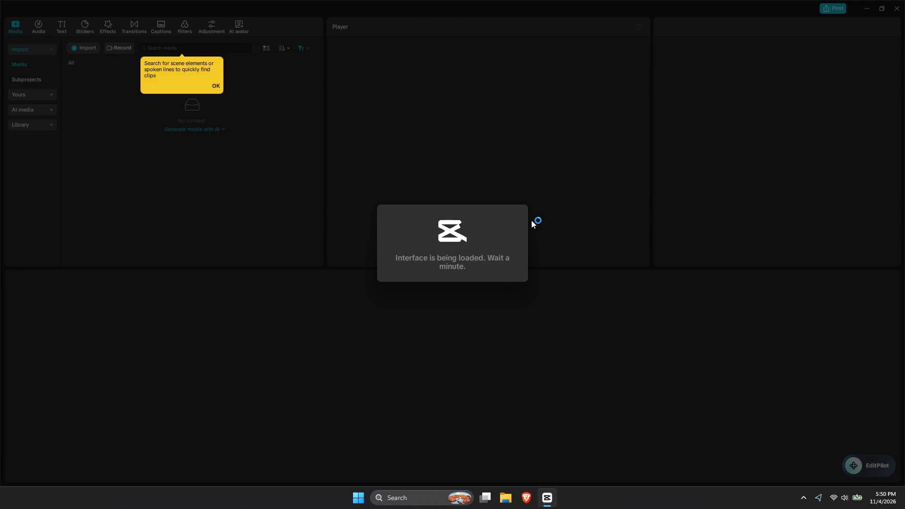
pyautogui.click(215, 84)
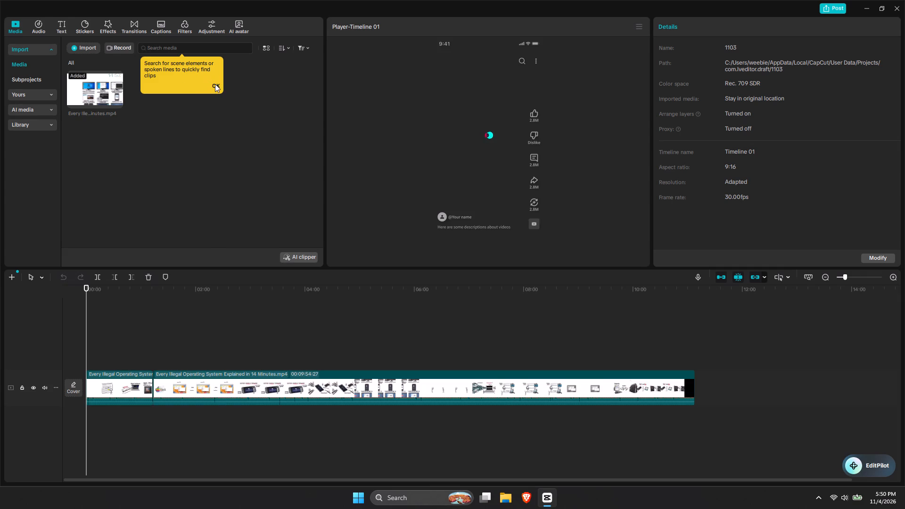
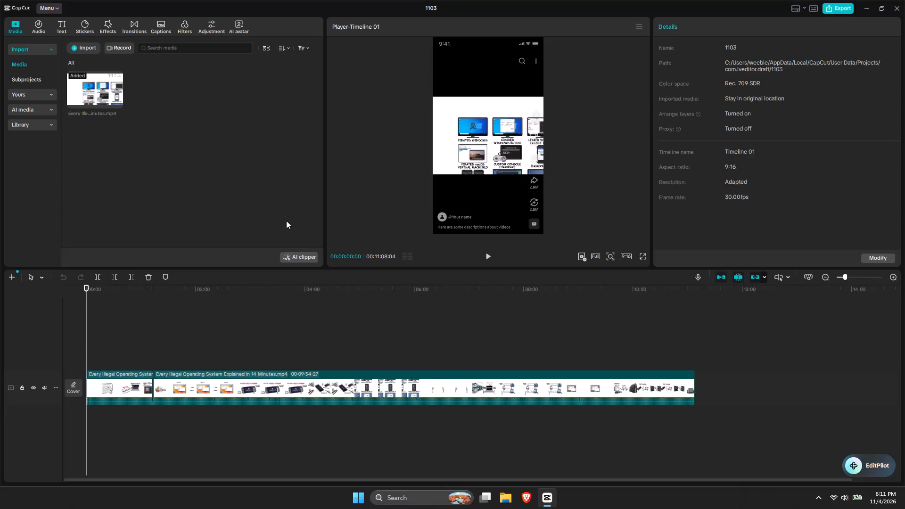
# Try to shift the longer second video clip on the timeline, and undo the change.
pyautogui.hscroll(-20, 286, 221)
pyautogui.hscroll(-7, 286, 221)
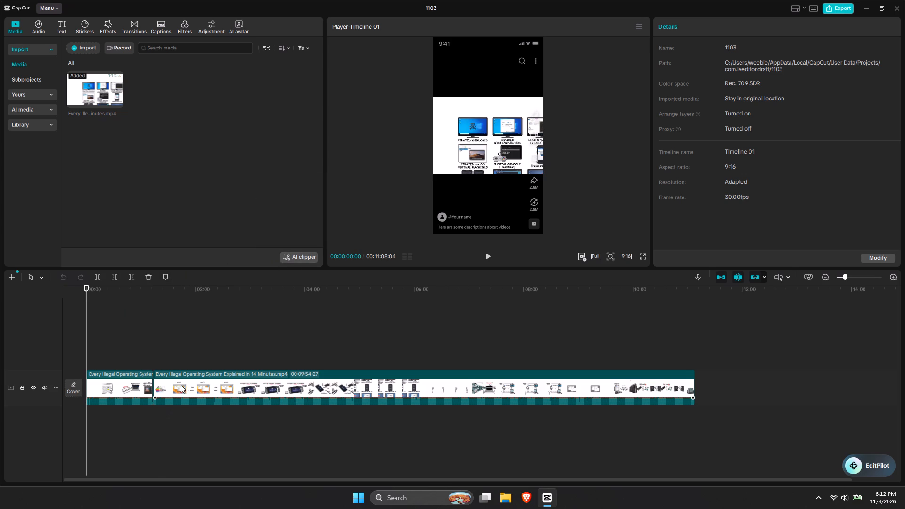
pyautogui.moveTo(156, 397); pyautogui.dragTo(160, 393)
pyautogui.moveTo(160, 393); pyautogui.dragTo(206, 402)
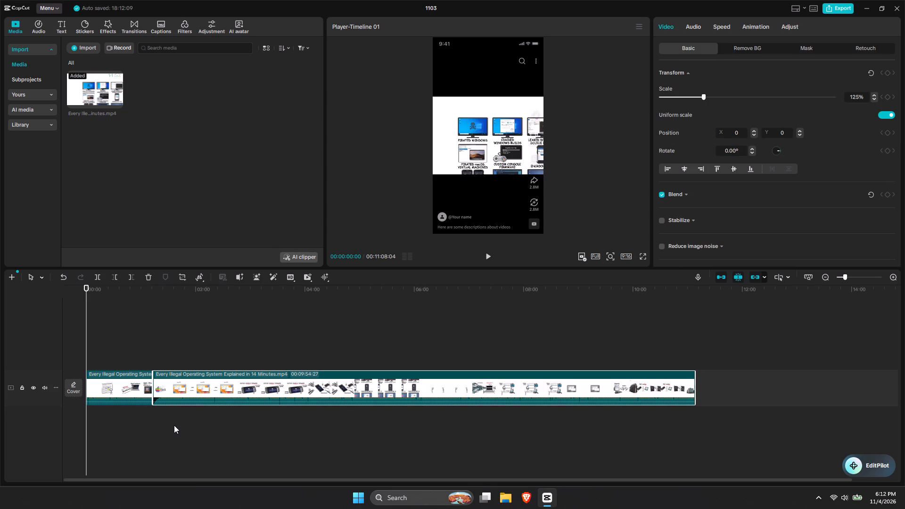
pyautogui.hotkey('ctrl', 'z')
# Reduce the second video clip's uniform scale to 122% and briefly play the preview from the start.
pyautogui.click(701, 98)
pyautogui.press('space')
pyautogui.press('space')
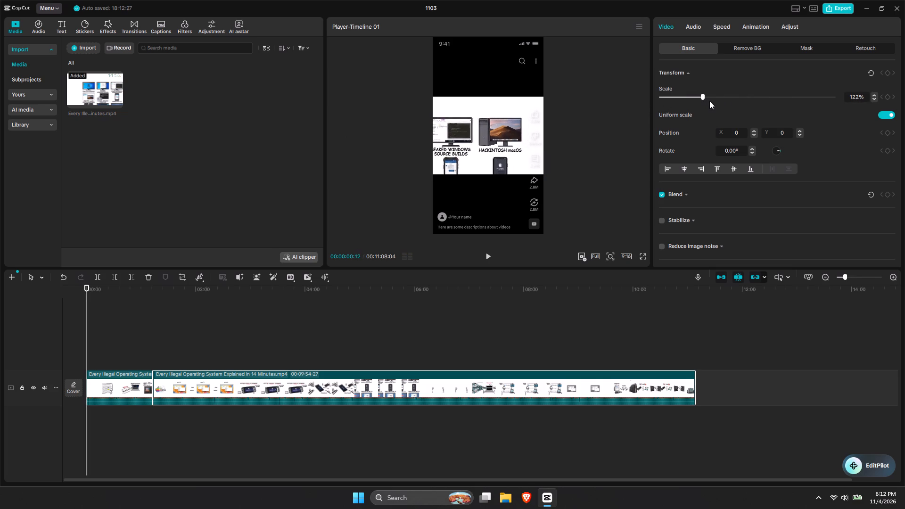
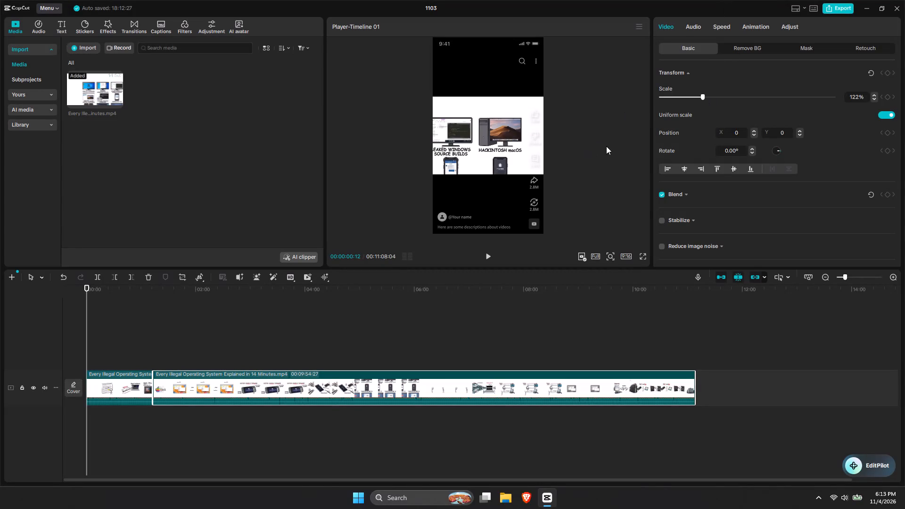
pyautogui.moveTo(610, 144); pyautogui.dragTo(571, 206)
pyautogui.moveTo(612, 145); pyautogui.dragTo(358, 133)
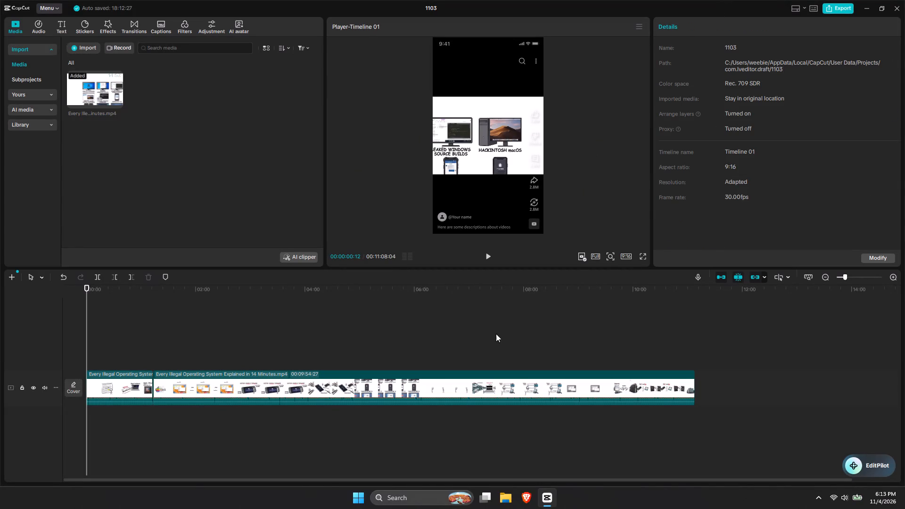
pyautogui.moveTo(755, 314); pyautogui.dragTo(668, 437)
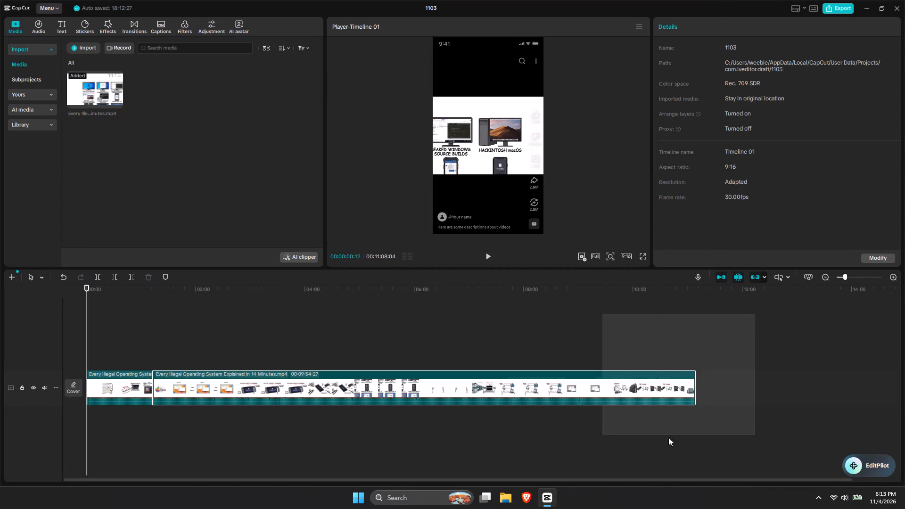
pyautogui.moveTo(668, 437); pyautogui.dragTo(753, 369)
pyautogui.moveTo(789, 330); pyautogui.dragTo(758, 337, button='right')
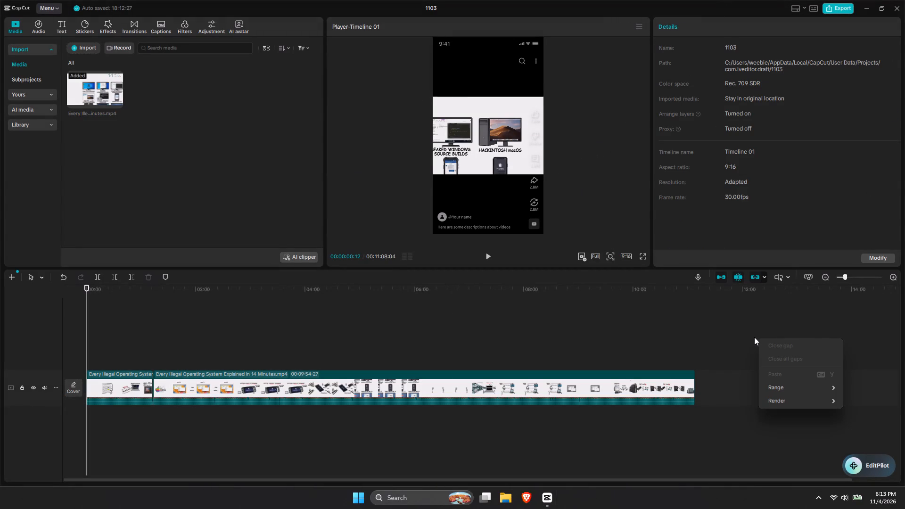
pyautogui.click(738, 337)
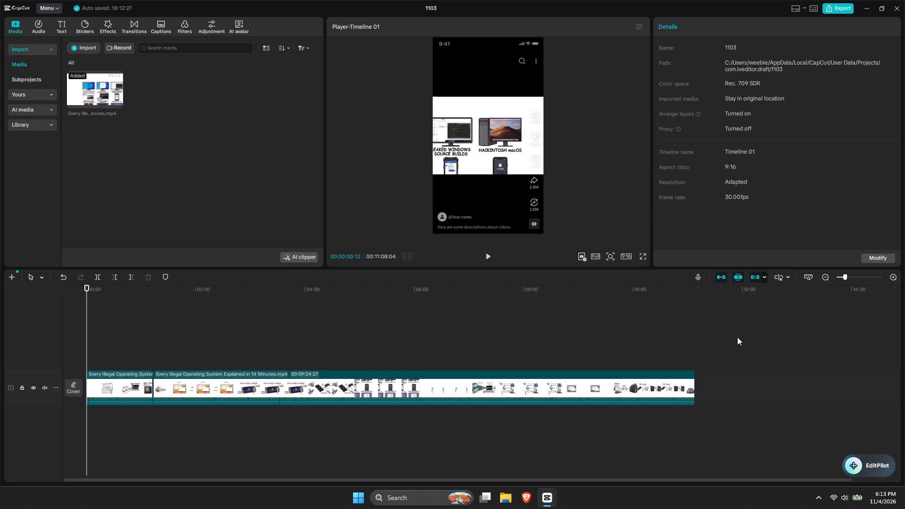
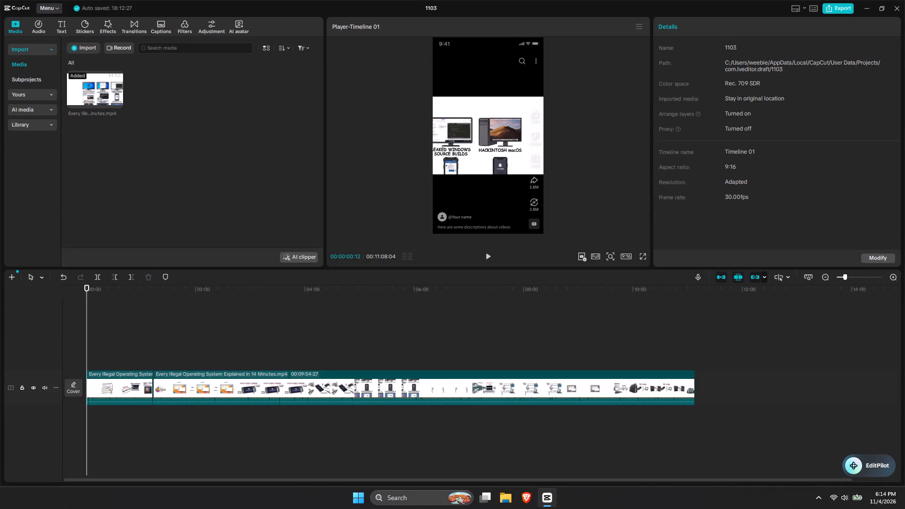
# In File Explorer, open shorts > vid 3 shorts on the new yt channel (W:) drive and review vid 4.mov in VLC.
pyautogui.click(508, 503)
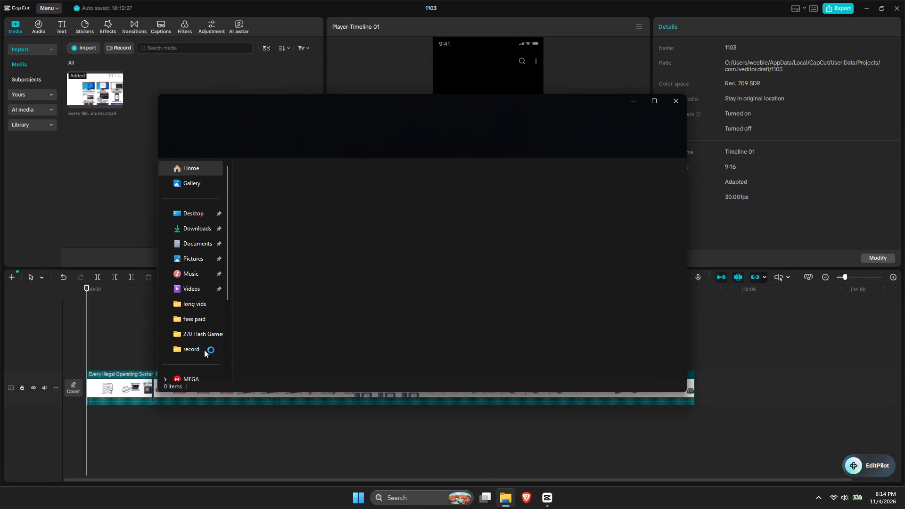
pyautogui.scroll(-6, 185, 350)
pyautogui.click(192, 329)
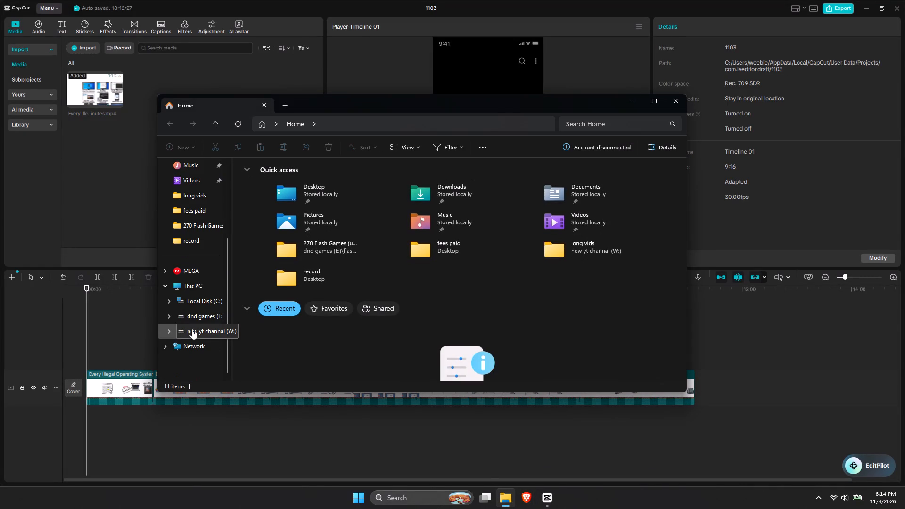
pyautogui.doubleClick(301, 205)
pyautogui.moveTo(341, 269); pyautogui.dragTo(420, 257)
pyautogui.doubleClick(317, 182)
pyautogui.click(339, 271)
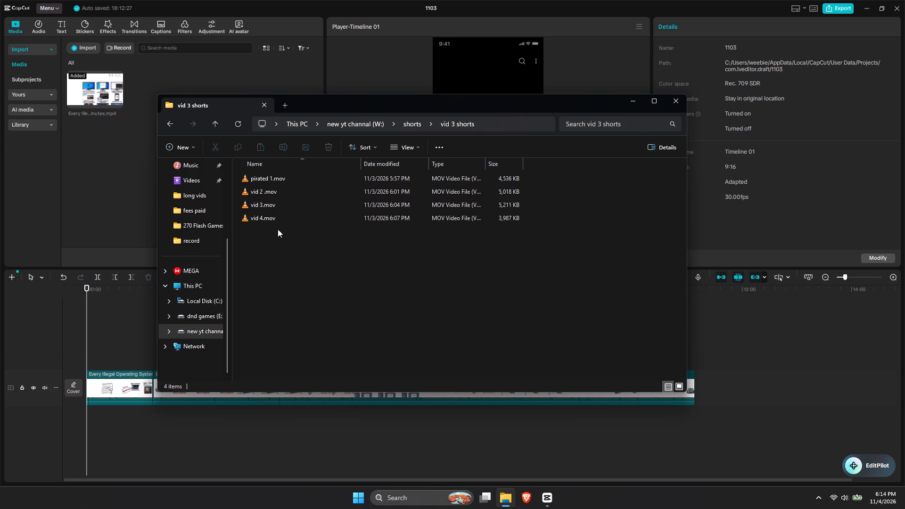
pyautogui.doubleClick(288, 221)
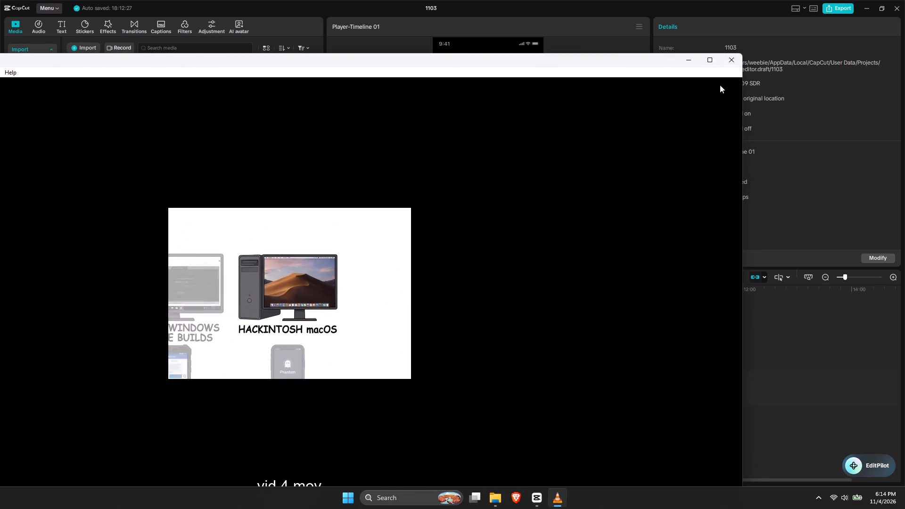
pyautogui.click(732, 58)
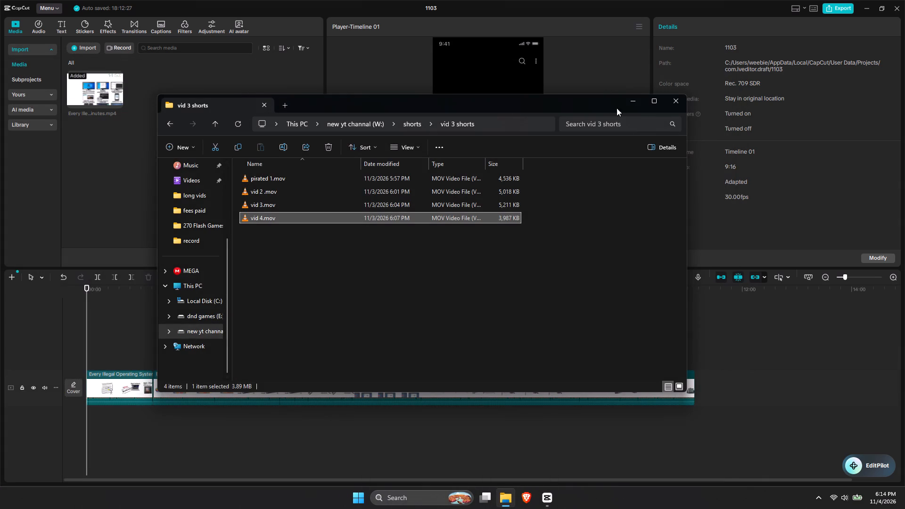
pyautogui.click(628, 101)
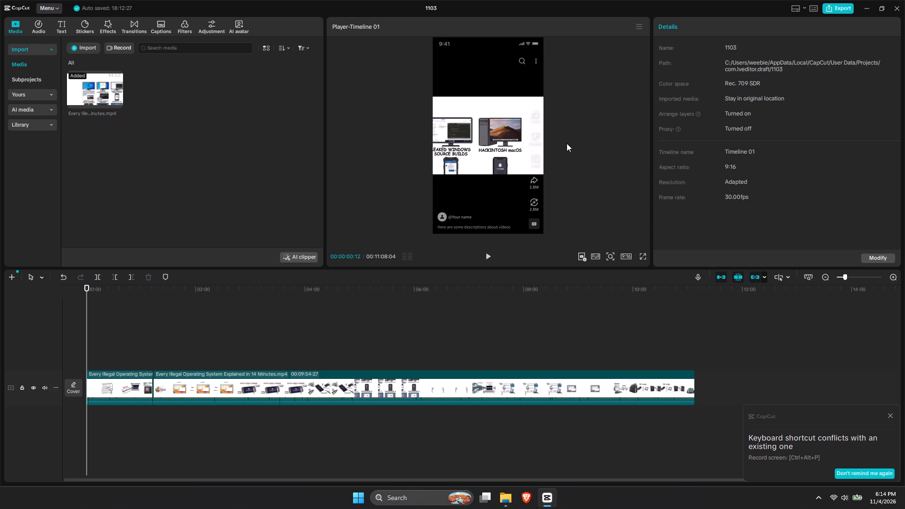
# Back in CapCut, dismiss the shortcut conflict notice and delete the first, shorter clip from the timeline.
pyautogui.click(890, 417)
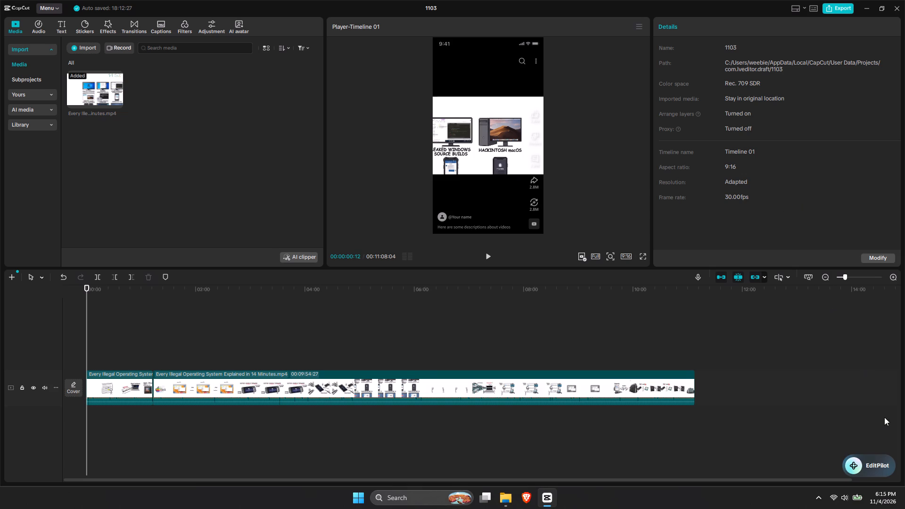
pyautogui.click(126, 383)
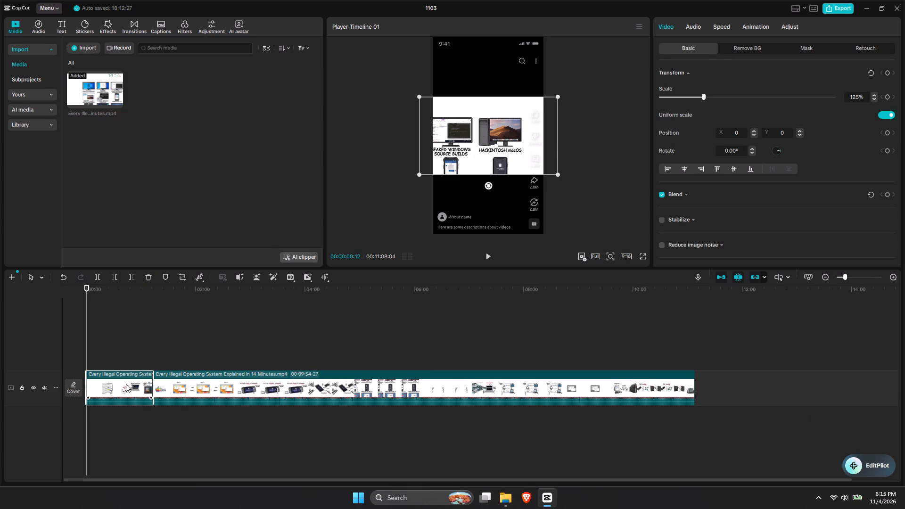
pyautogui.press('Delete')
# Play the remaining clip from the start to review the pirated macOS virtual machines section at a closer timeline zoom.
pyautogui.press('space')
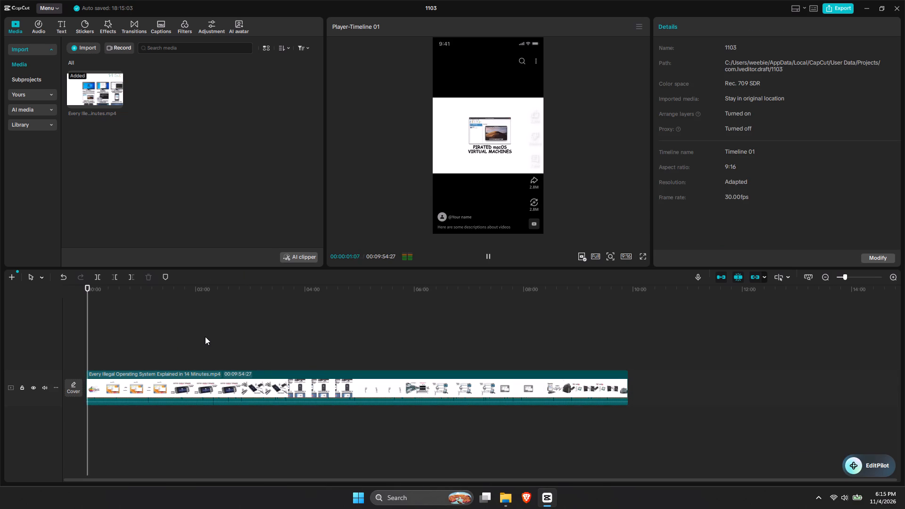
pyautogui.keyDown('ctrl'); pyautogui.scroll(11, 238, 358); pyautogui.keyUp('ctrl')
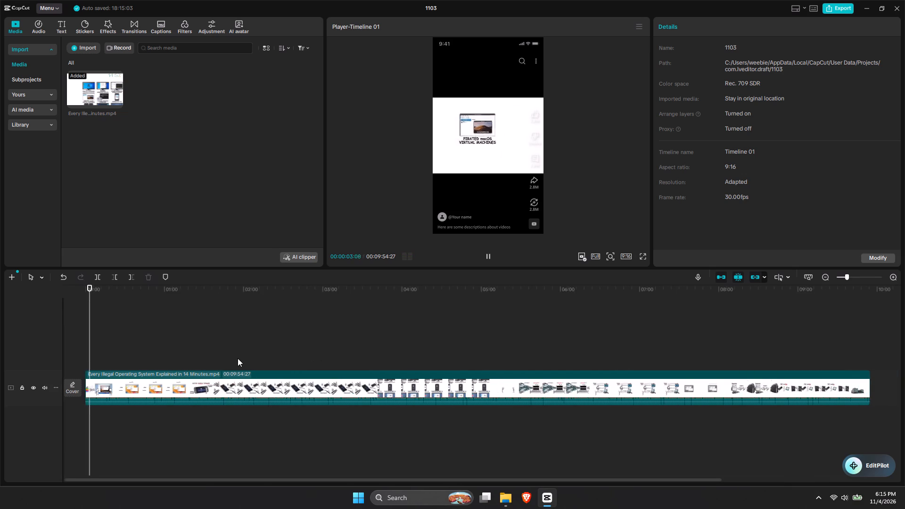
pyautogui.keyDown('ctrl'); pyautogui.scroll(14, 238, 358); pyautogui.keyUp('ctrl')
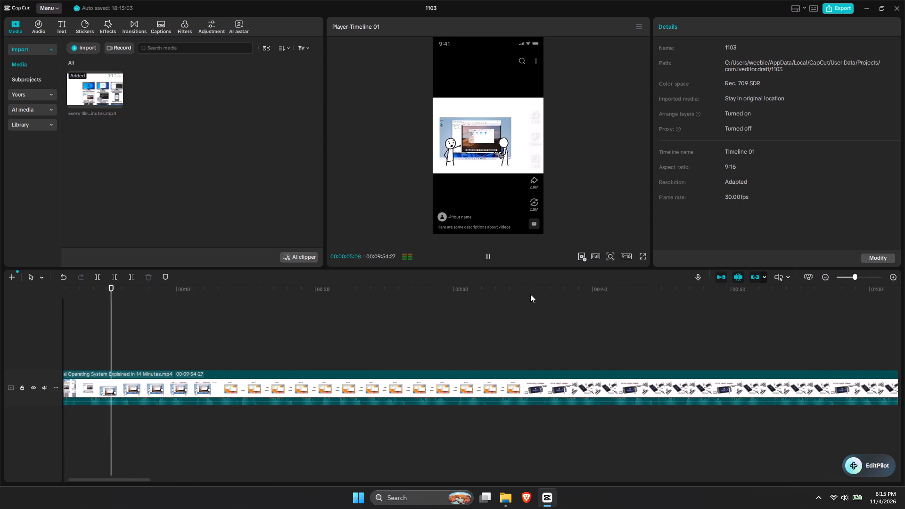
pyautogui.keyDown('ctrl'); pyautogui.scroll(-7, 429, 333); pyautogui.keyUp('ctrl')
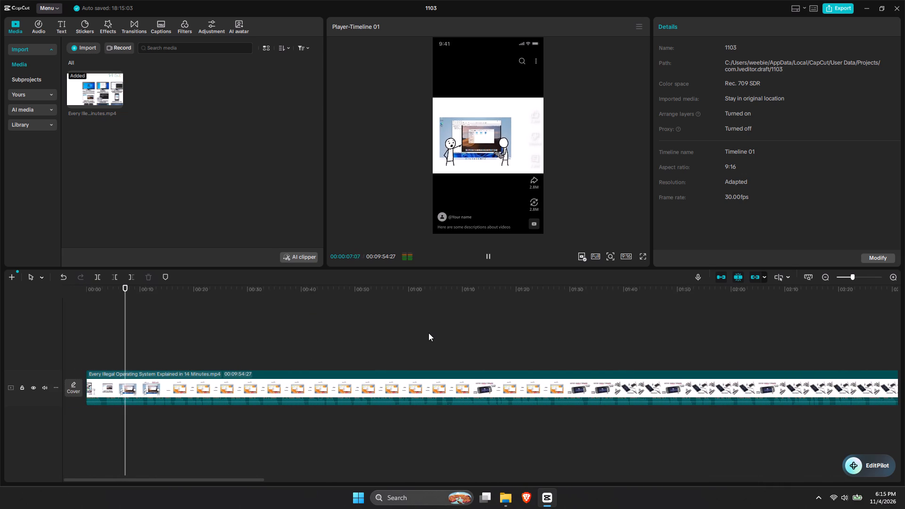
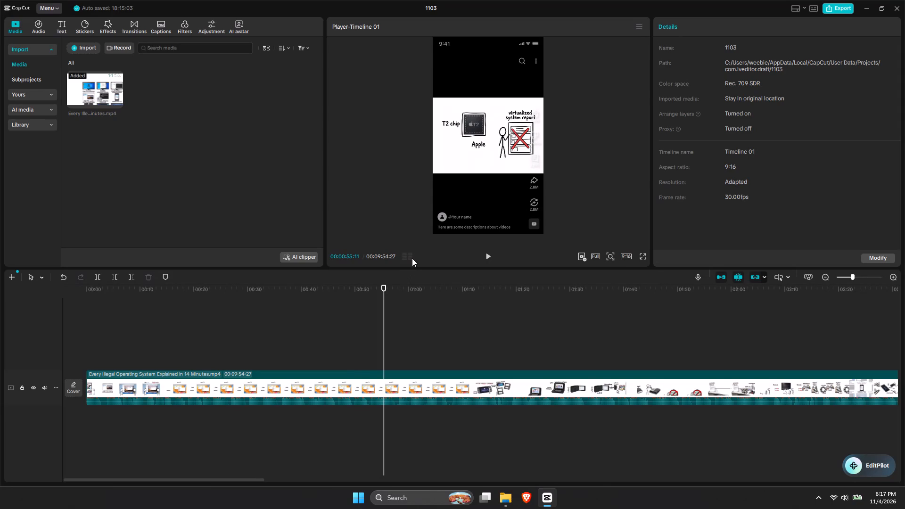
# Split the clip at 00:01:06:08, at the end of the pirated macOS virtual machines section, just before custom console firmware begins.
pyautogui.press('space')
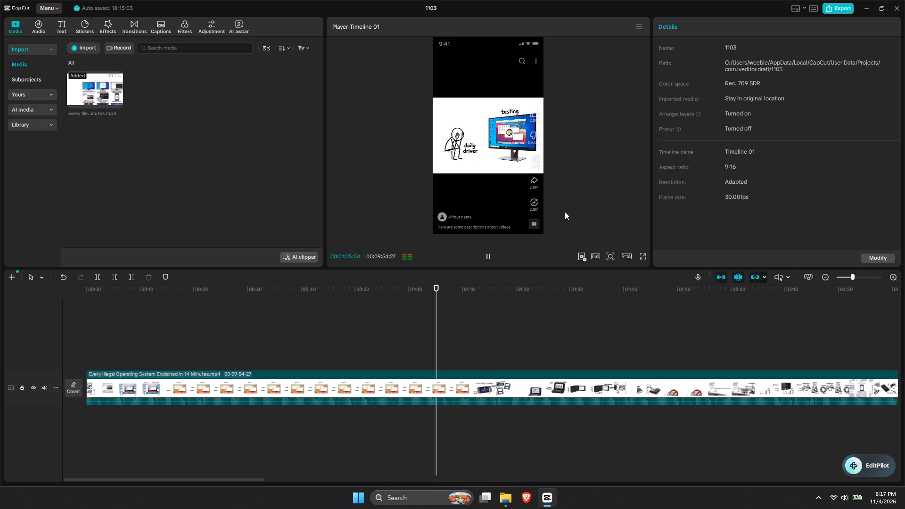
pyautogui.press('space')
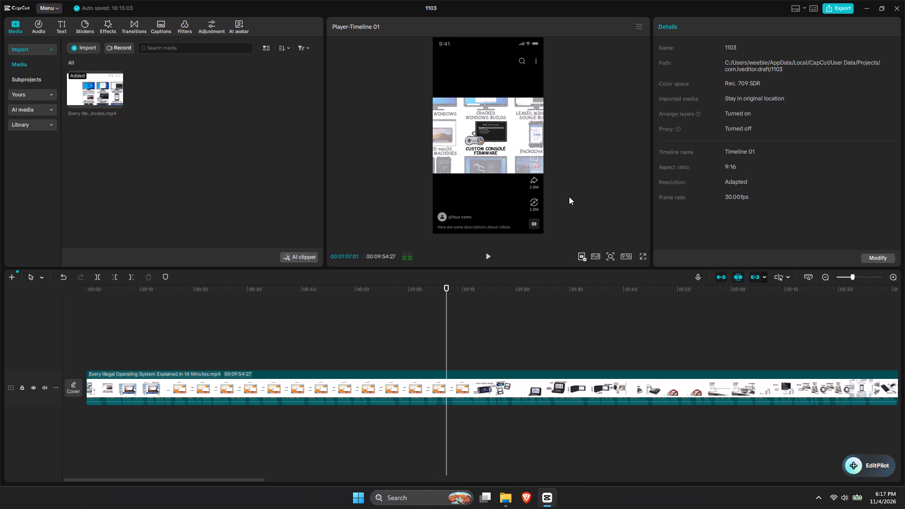
pyautogui.press('Left')
pyautogui.press('Left')
pyautogui.press('Left')
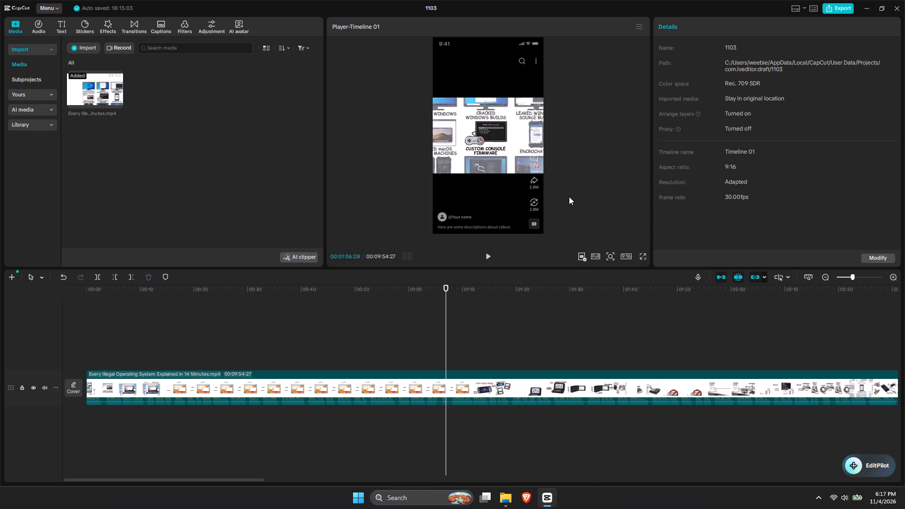
pyautogui.press('Left')
pyautogui.press('Left')
pyautogui.press('Left')
pyautogui.press('Left')
pyautogui.press('Left')
pyautogui.press('Left')
pyautogui.press('Left')
pyautogui.press('Left')
pyautogui.press('Left')
pyautogui.press('Left')
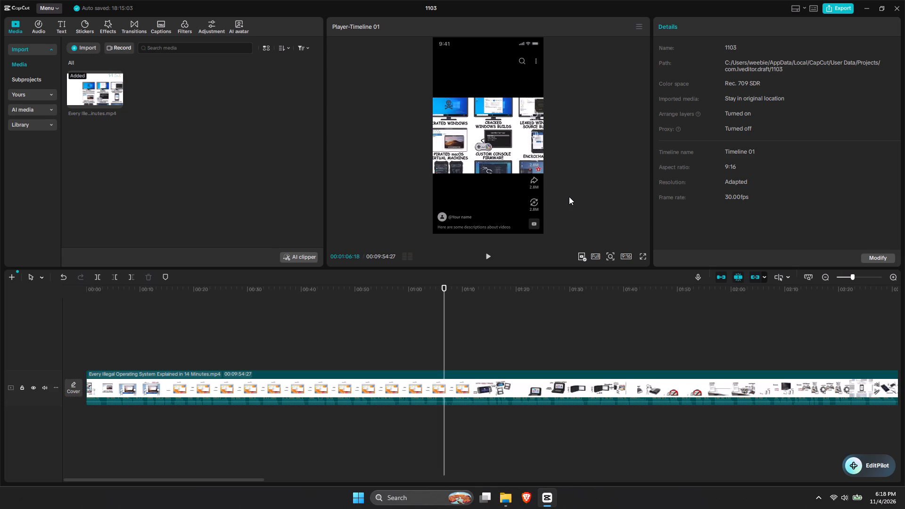
pyautogui.press('Left')
pyautogui.press('Left')
pyautogui.press('Left')
pyautogui.press('Left')
pyautogui.press('Left')
pyautogui.press('Left')
pyautogui.press('Left')
pyautogui.press('Left')
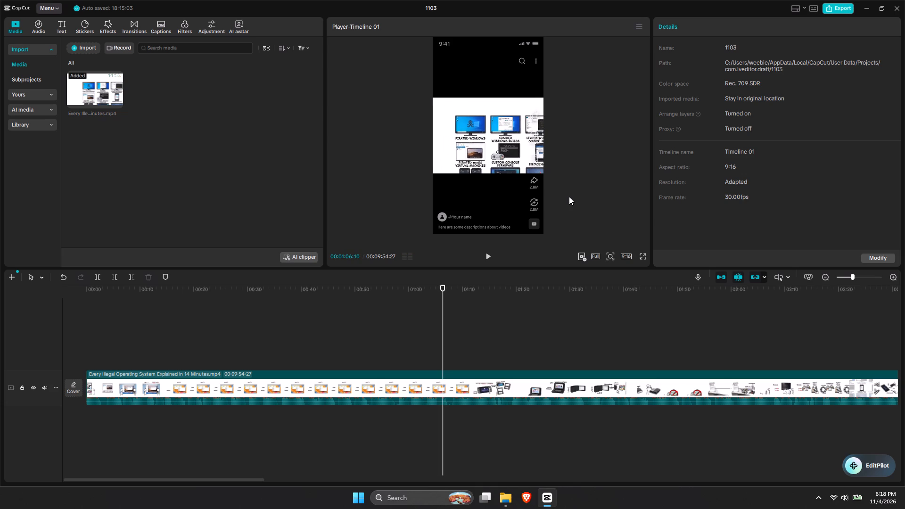
pyautogui.press('Left')
pyautogui.press('Left')
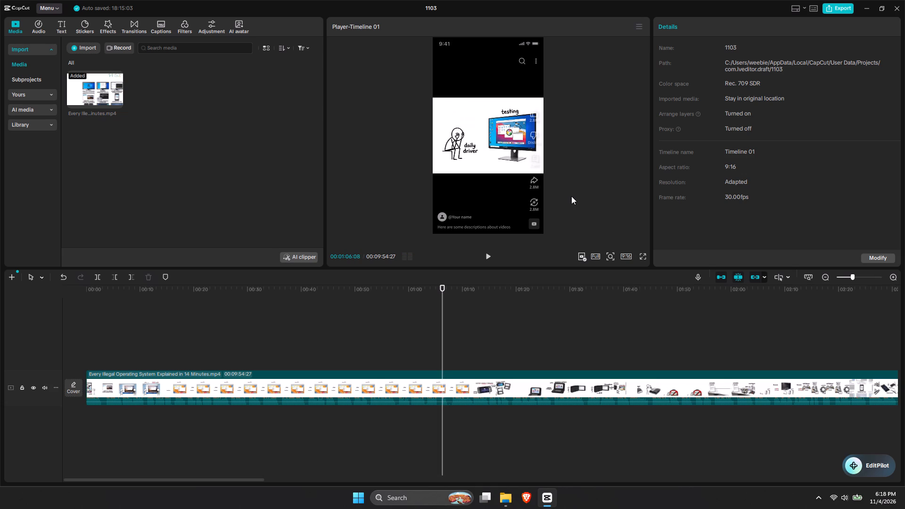
pyautogui.click(331, 377)
pyautogui.click(98, 274)
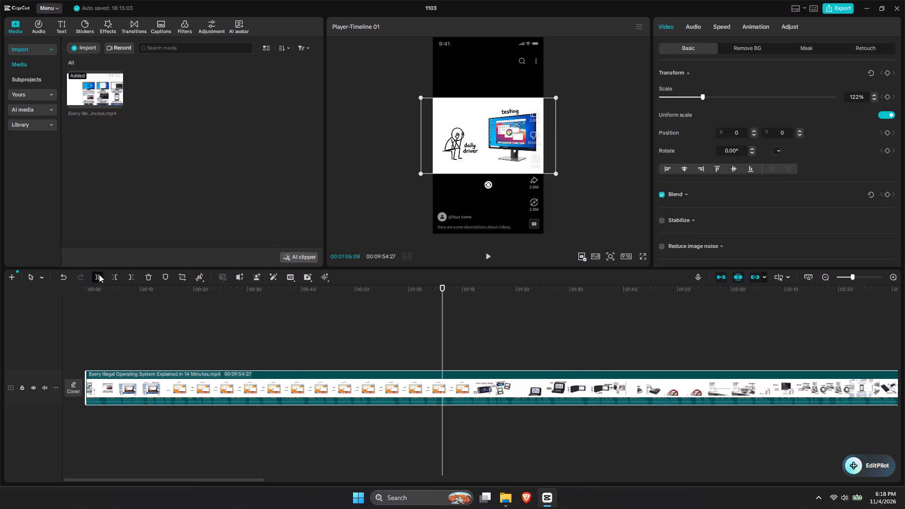
# Delete the footage after the cut so only the macOS virtual machines section is left on the timeline.
pyautogui.click(667, 392)
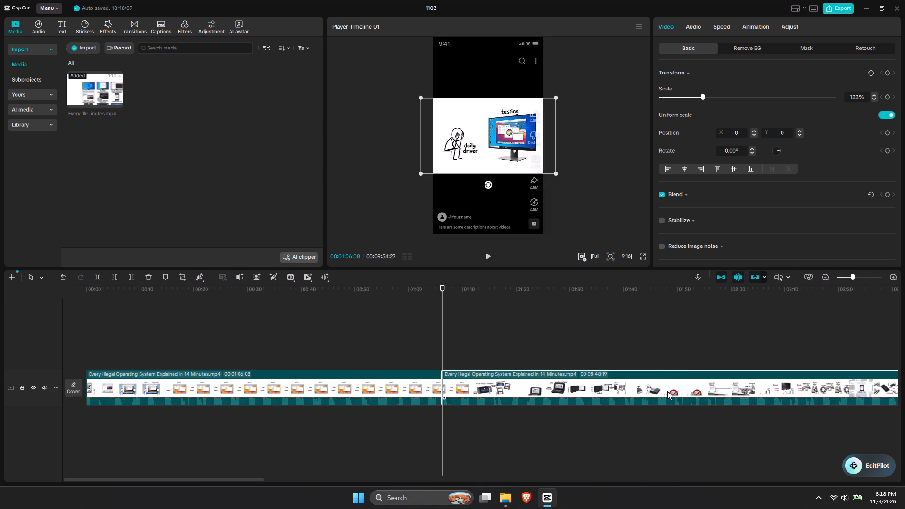
pyautogui.press('BackSpace')
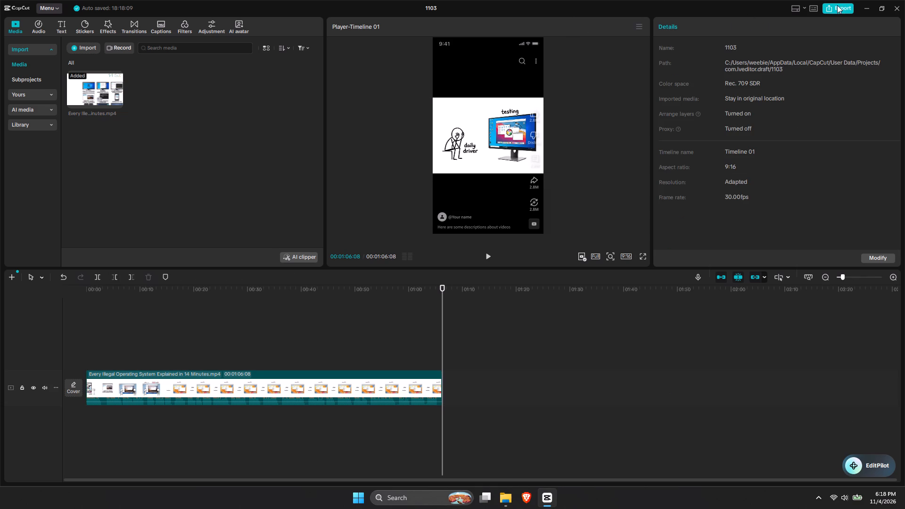
# Export the short as vid 5 to W:/shorts/vid 3 shorts in mov format at 60fps.
pyautogui.click(836, 6)
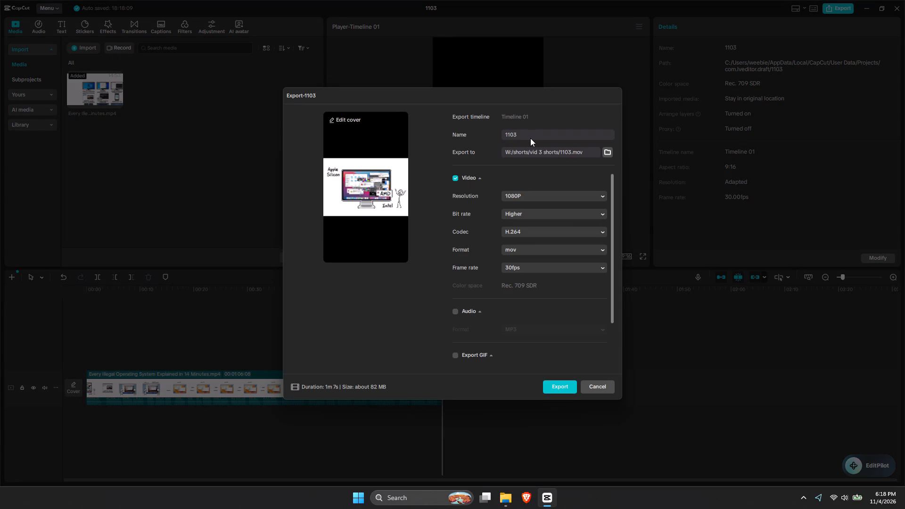
pyautogui.doubleClick(530, 137)
pyautogui.write('vid 5')
pyautogui.click(551, 271)
pyautogui.click(553, 268)
pyautogui.click(571, 263)
pyautogui.click(533, 372)
pyautogui.click(555, 386)
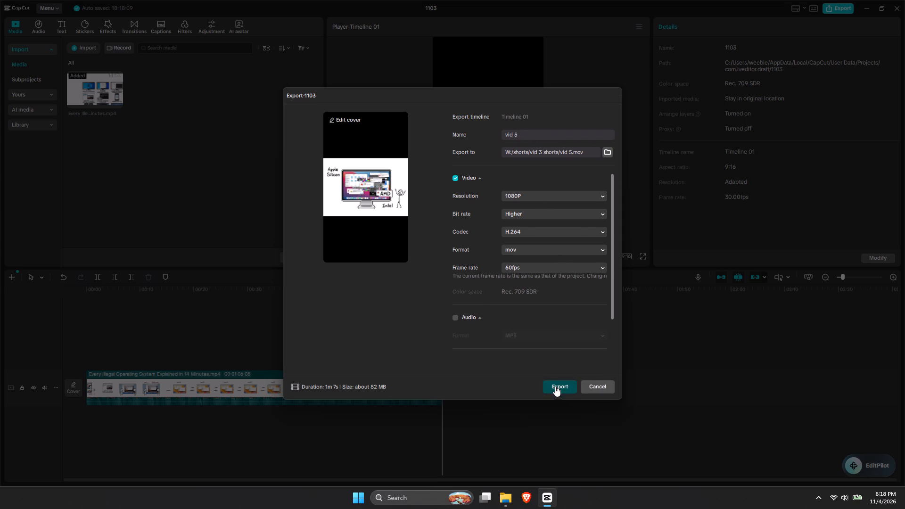
# Switch to Brave, replace the open Shorts page with a new tab, search for yt studio and open YouTube Studio.
pyautogui.click(526, 495)
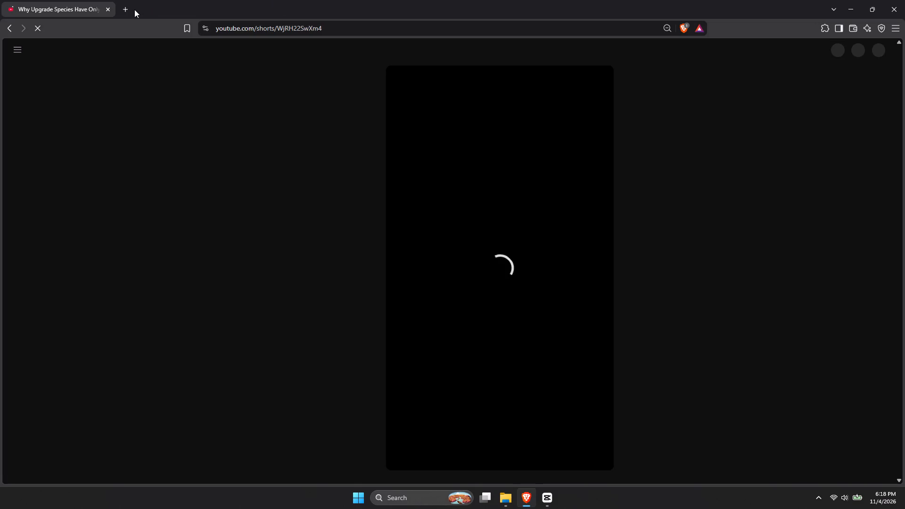
pyautogui.click(127, 7)
pyautogui.click(108, 7)
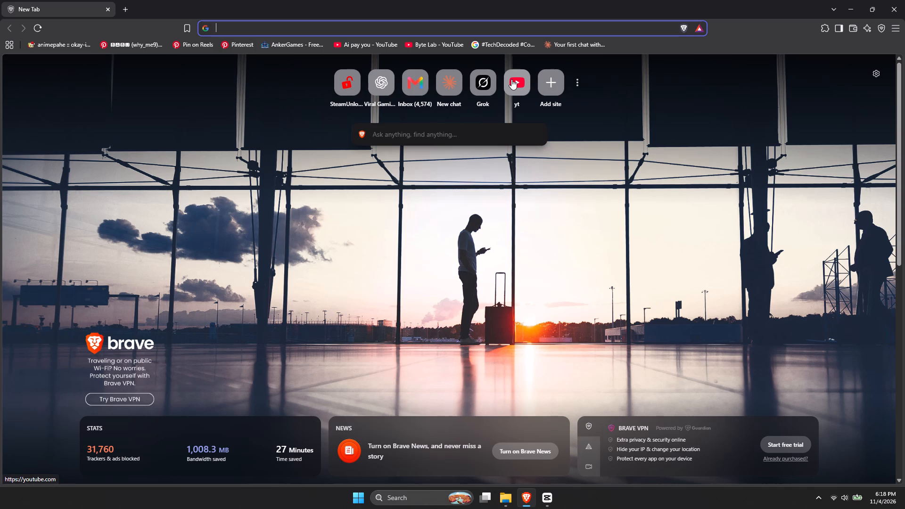
pyautogui.click(250, 28)
pyautogui.write('yt studio')
pyautogui.press('Return')
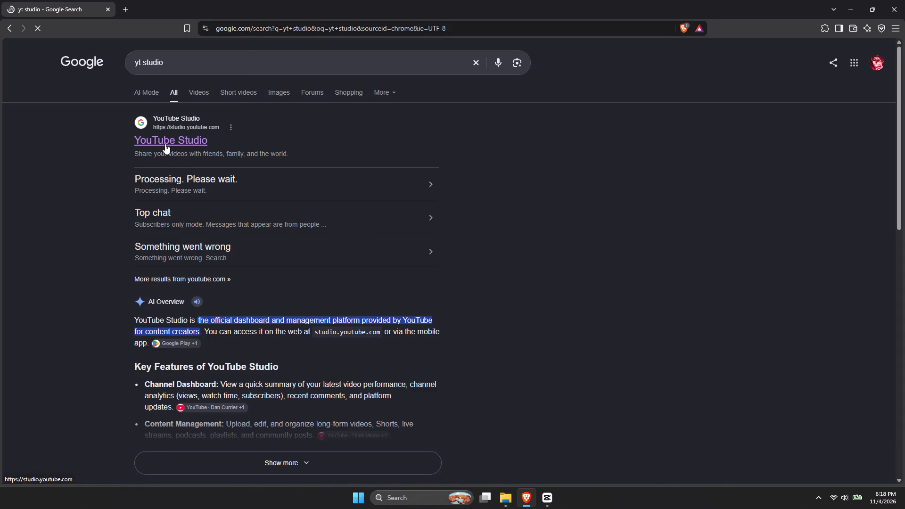
pyautogui.click(165, 143)
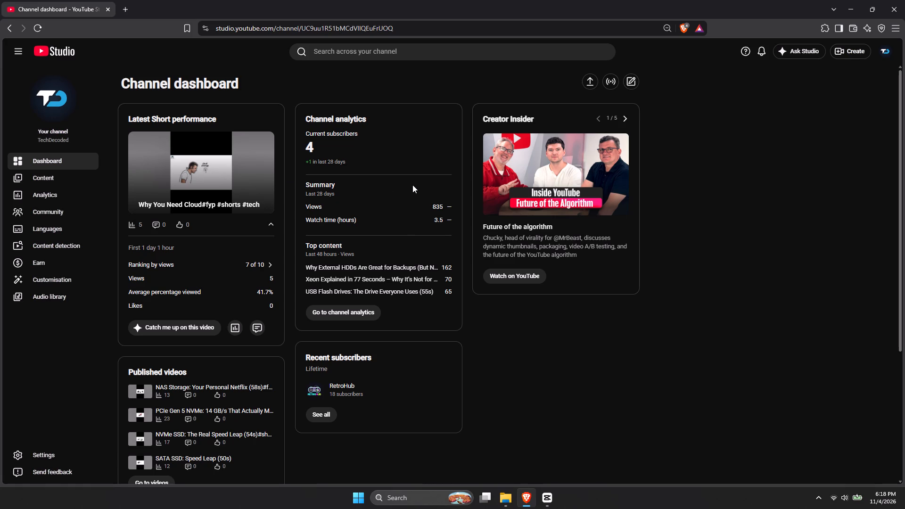
# Look over the TechDecoded channel dashboard, including channel analytics, top content and published videos.
pyautogui.moveTo(310, 221); pyautogui.dragTo(359, 219)
pyautogui.click(334, 221)
pyautogui.scroll(-1, 334, 221)
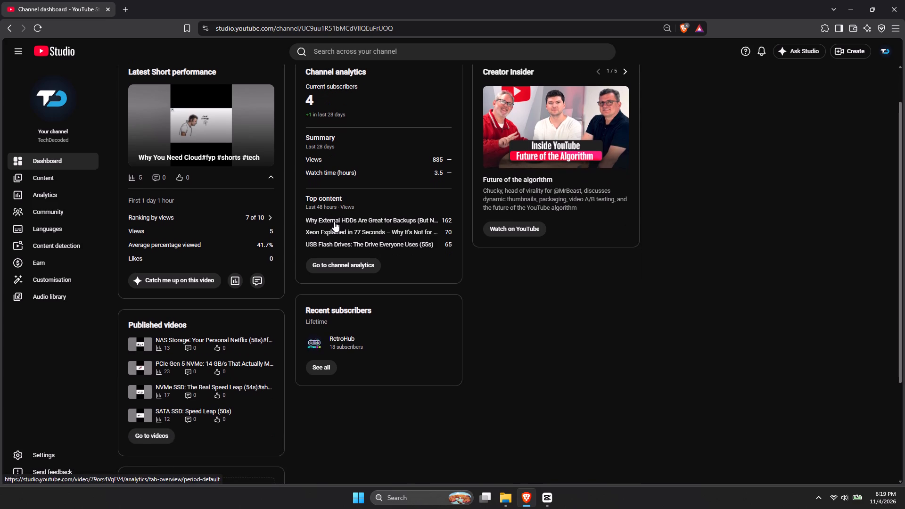
pyautogui.scroll(-4, 334, 222)
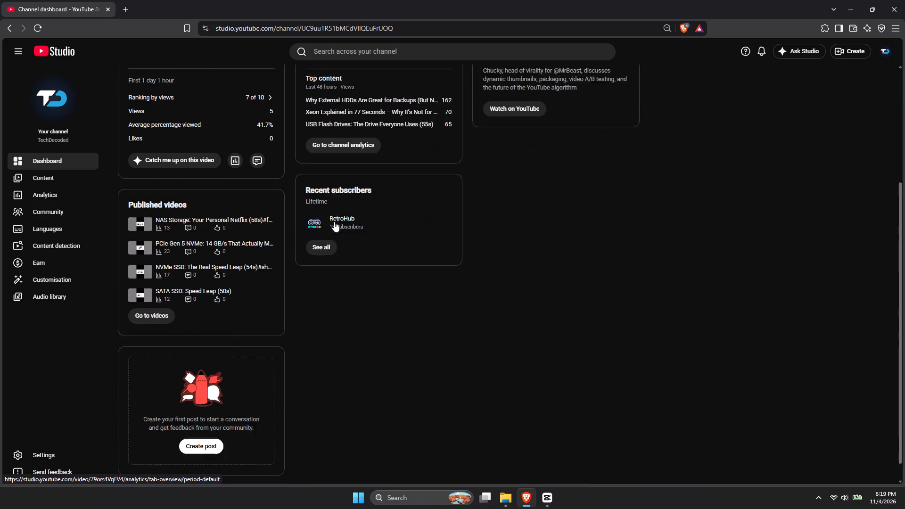
pyautogui.scroll(4, 387, 337)
# Open the channel's list of Shorts and review the view counts down to the oldest upload.
pyautogui.click(71, 188)
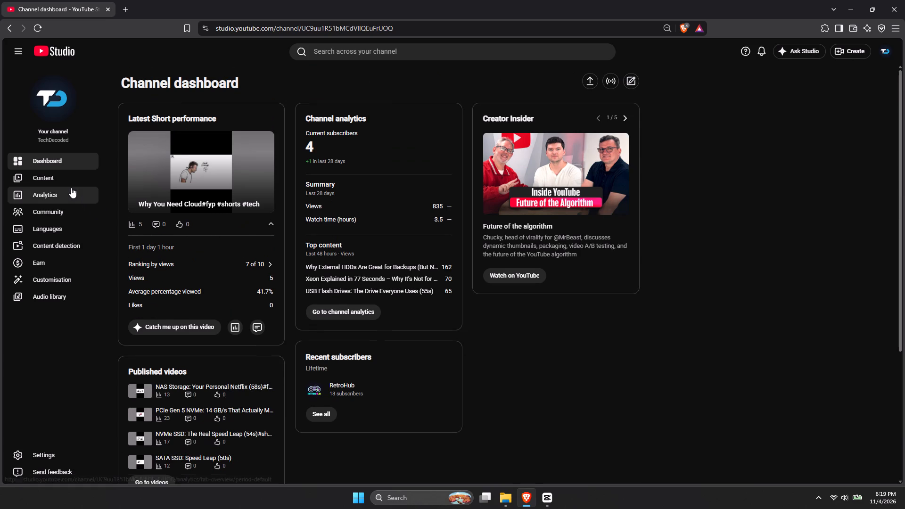
pyautogui.click(68, 176)
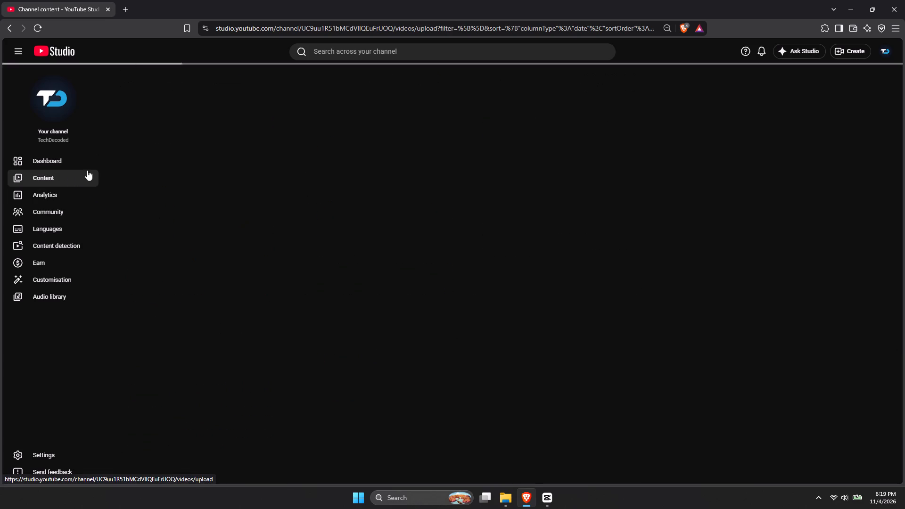
pyautogui.click(176, 112)
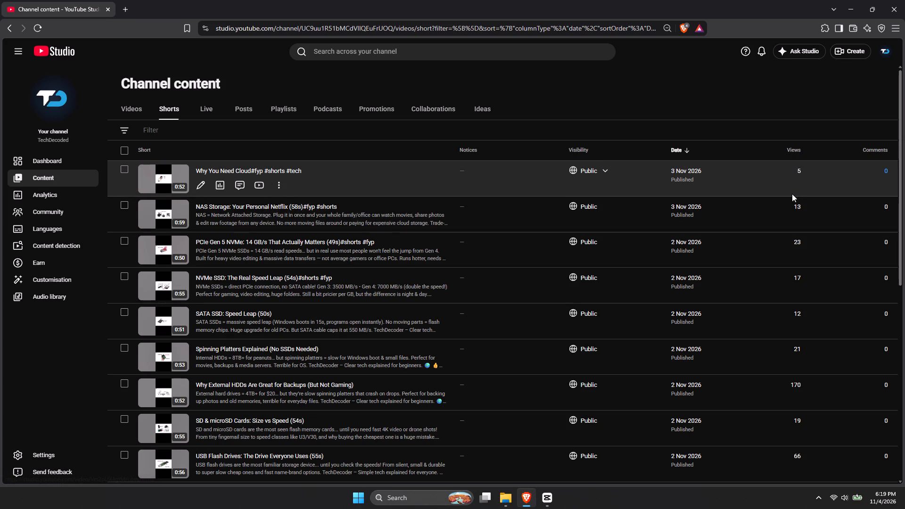
pyautogui.scroll(-3, 816, 238)
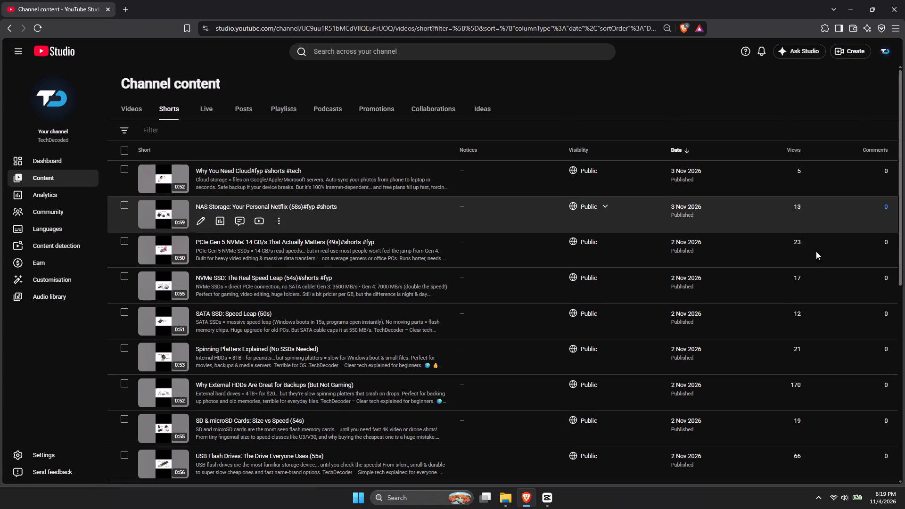
pyautogui.scroll(-12, 816, 251)
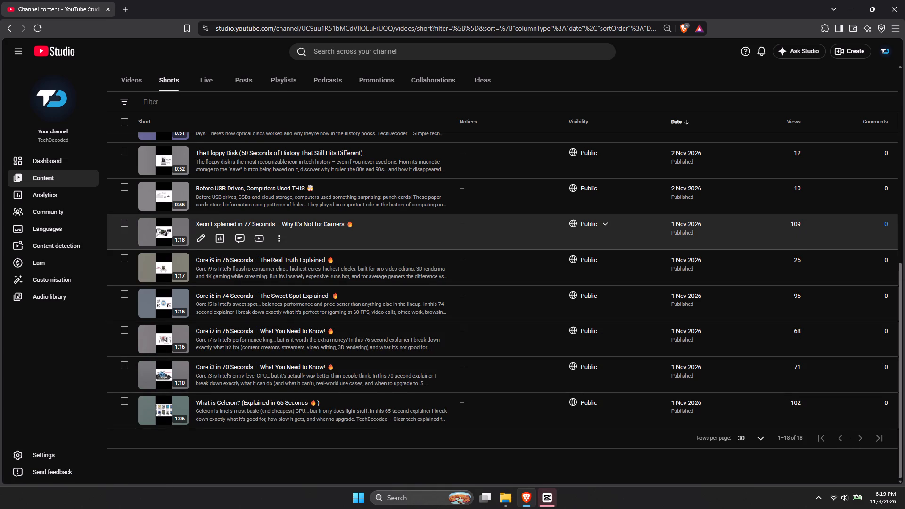
# Back in CapCut, close the export dialog and undo the deletion of the footage after the cut.
pyautogui.click(549, 498)
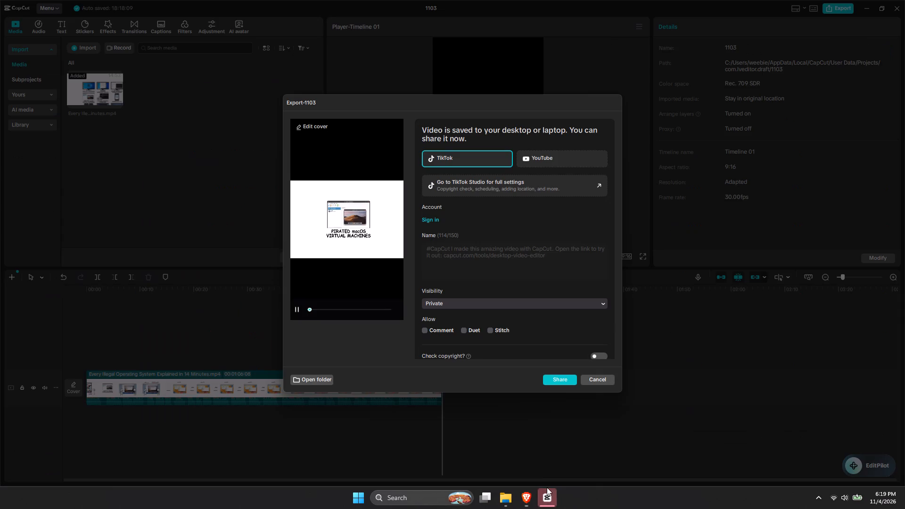
pyautogui.click(595, 378)
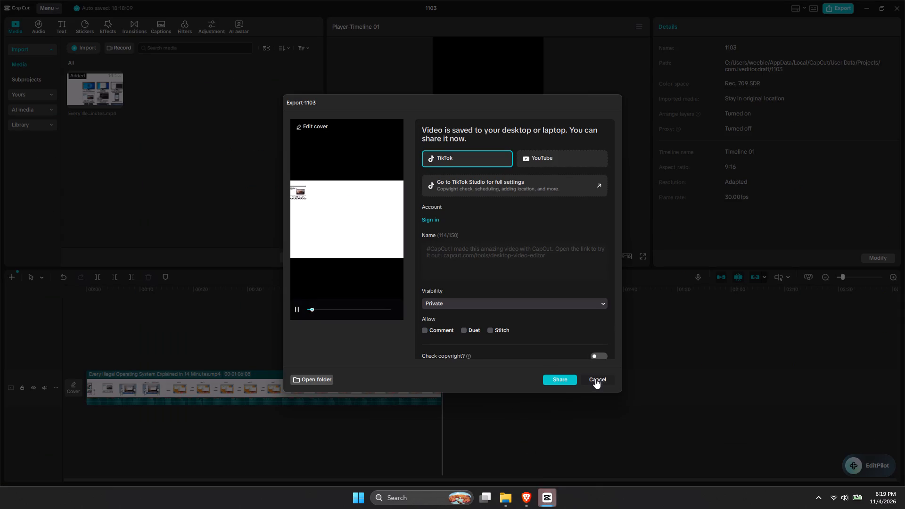
pyautogui.moveTo(281, 289); pyautogui.dragTo(68, 302)
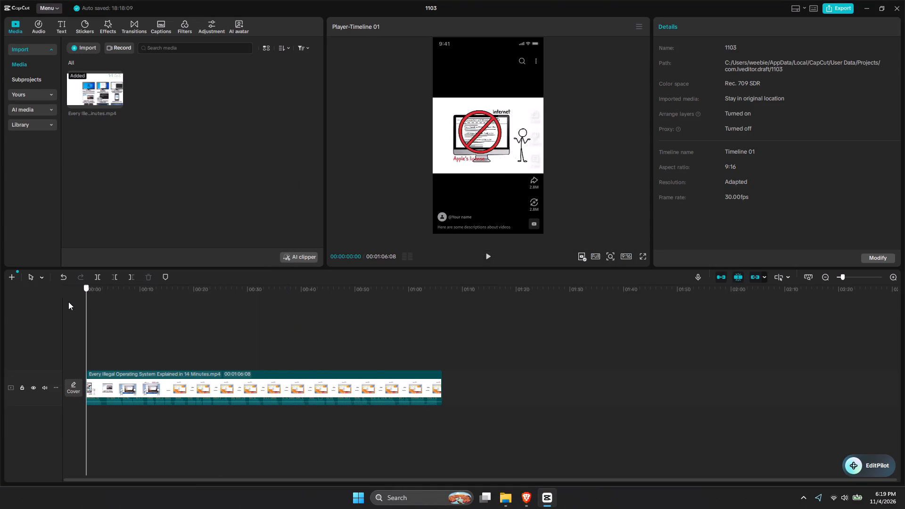
pyautogui.moveTo(68, 302); pyautogui.dragTo(68, 302)
pyautogui.hotkey('ctrl', 'z')
# Delete the already exported macOS virtual machines clip from the start of the timeline.
pyautogui.click(236, 384)
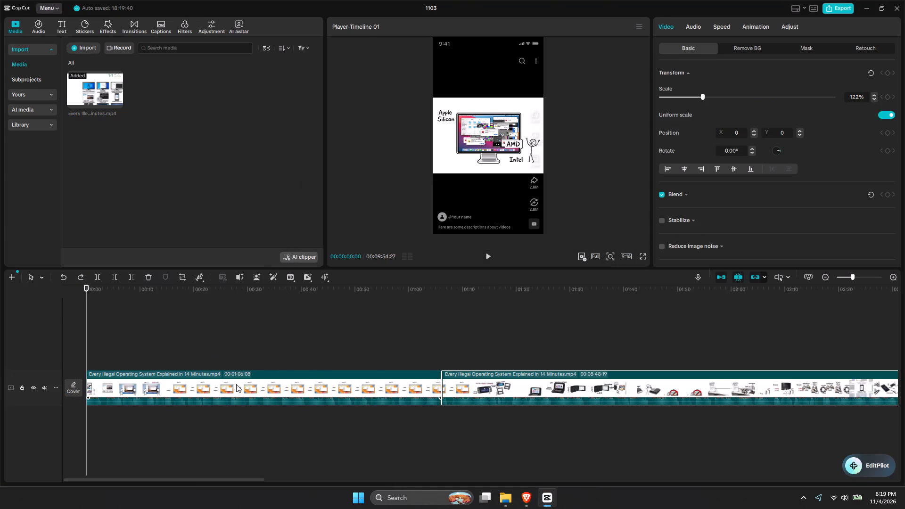
pyautogui.press('Delete')
# Play the remaining clip from the start and at several later points to review the custom console firmware section.
pyautogui.press('space')
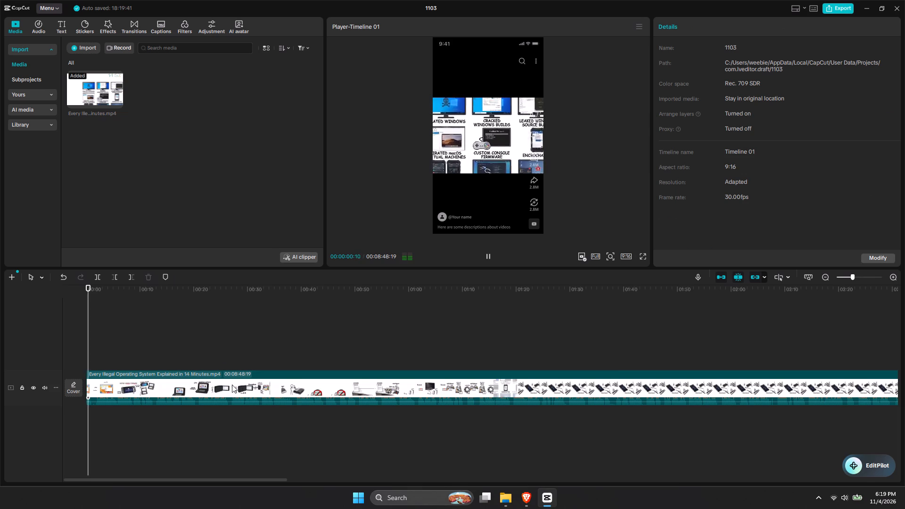
pyautogui.click(321, 292)
pyautogui.press('space')
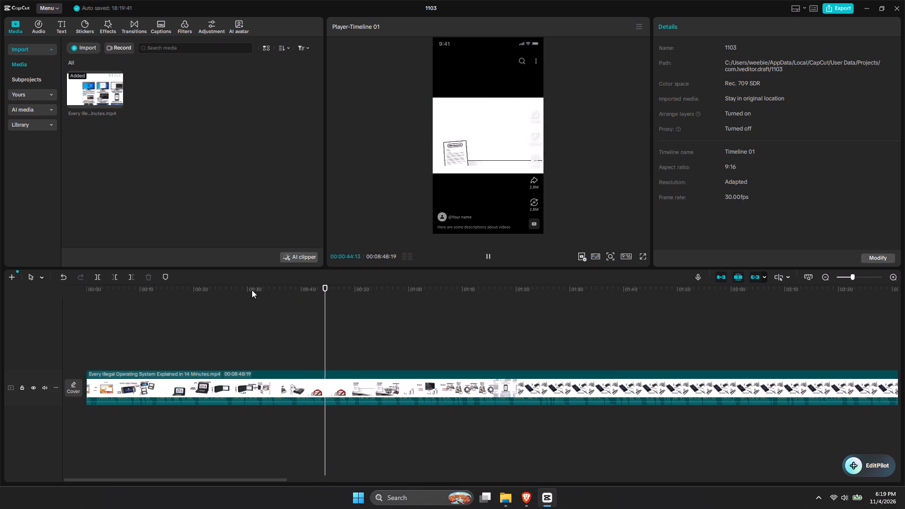
pyautogui.click(253, 287)
pyautogui.press('space')
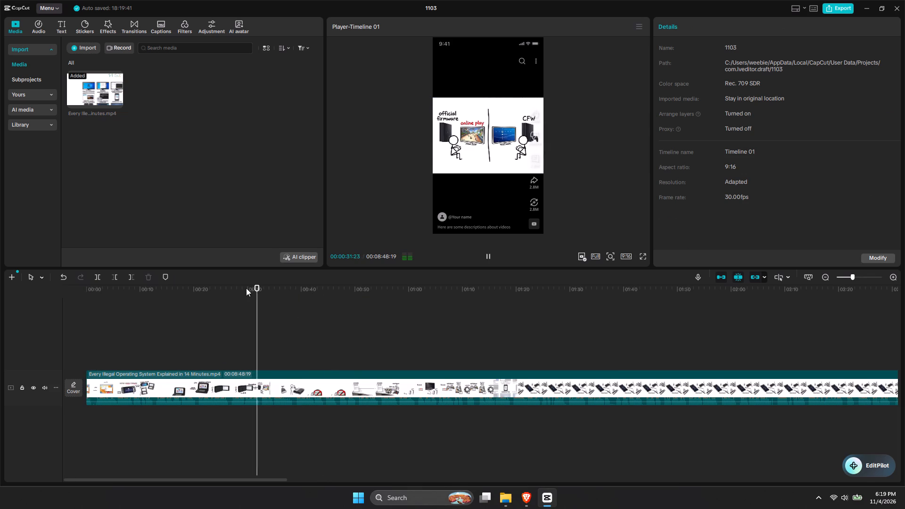
pyautogui.click(184, 285)
pyautogui.press('space')
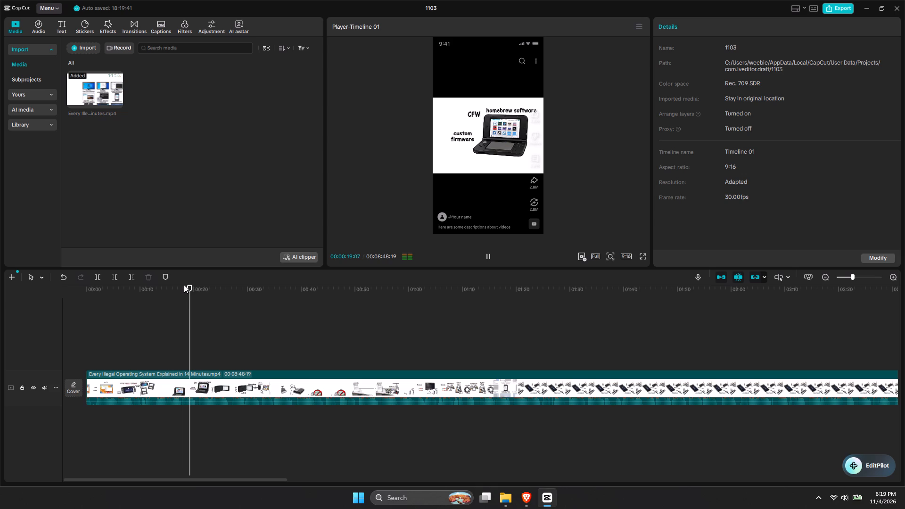
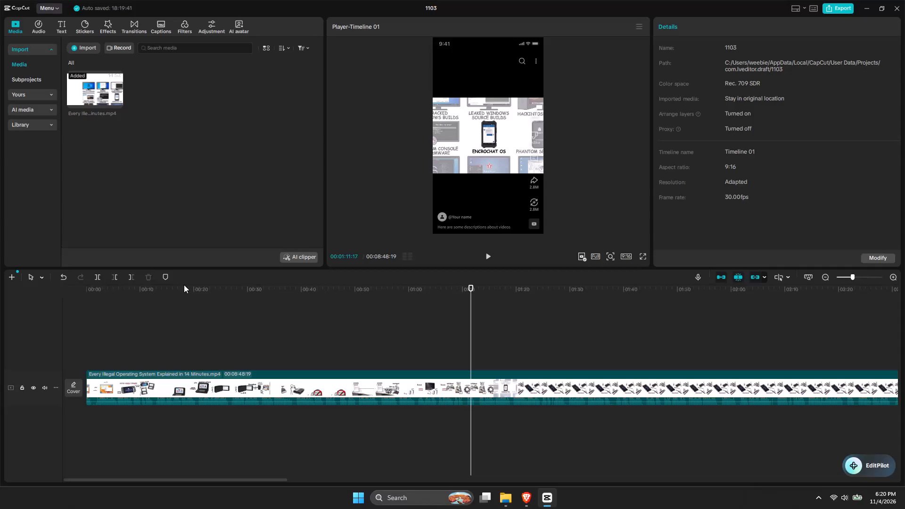
# Split the clip at 00:01:10:26, where the custom console firmware section ends.
pyautogui.press('Left')
pyautogui.press('Left')
pyautogui.press('Left')
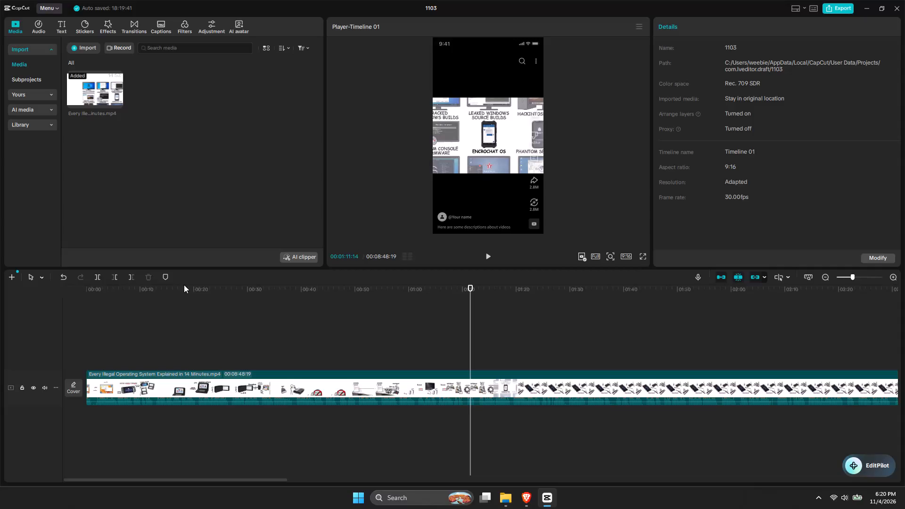
pyautogui.press('Left')
pyautogui.press('Left')
pyautogui.press('Left')
pyautogui.press('Left')
pyautogui.press('Left')
pyautogui.press('Left')
pyautogui.press('Left')
pyautogui.press('Left')
pyautogui.press('Left')
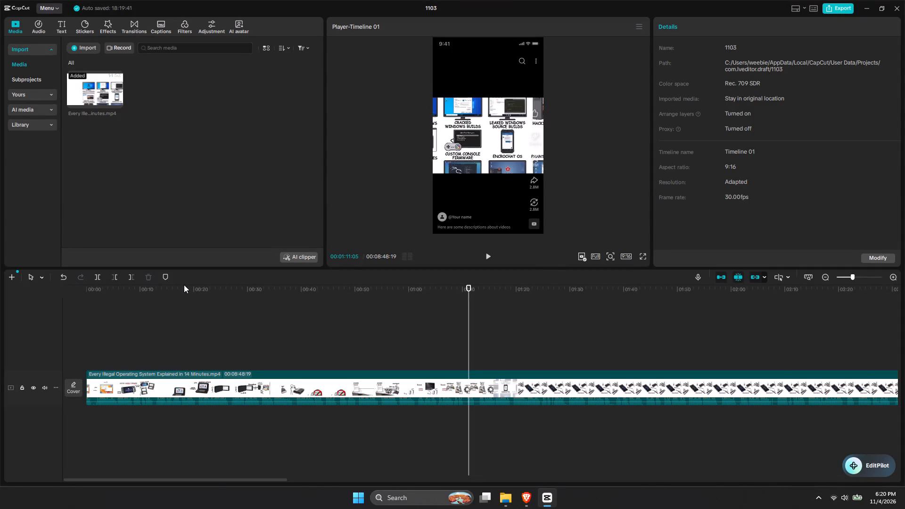
pyautogui.press('Left')
pyautogui.press('Left')
pyautogui.press('Left')
pyautogui.press('Left')
pyautogui.press('Left')
pyautogui.press('Left')
pyautogui.press('Left')
pyautogui.press('Left')
pyautogui.press('Left')
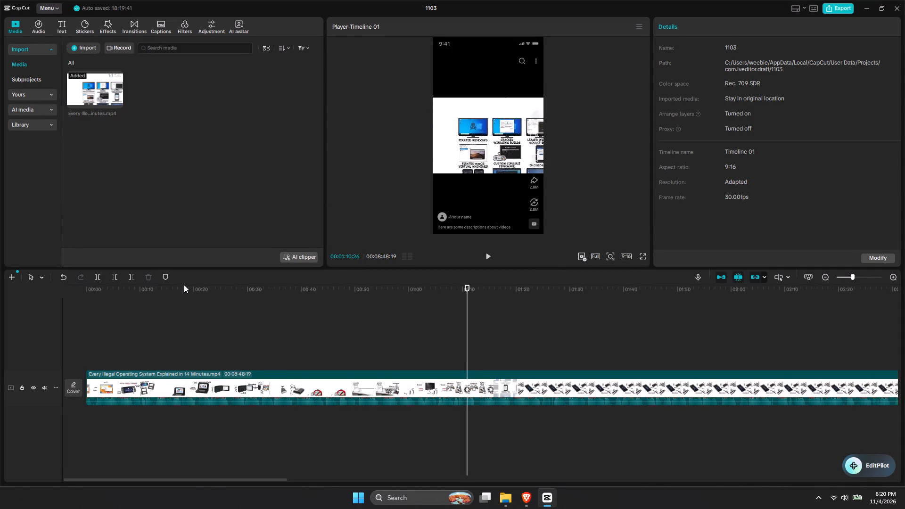
pyautogui.press('Left')
pyautogui.press('Right')
pyautogui.press('Right')
pyautogui.press('Left')
pyautogui.click(230, 378)
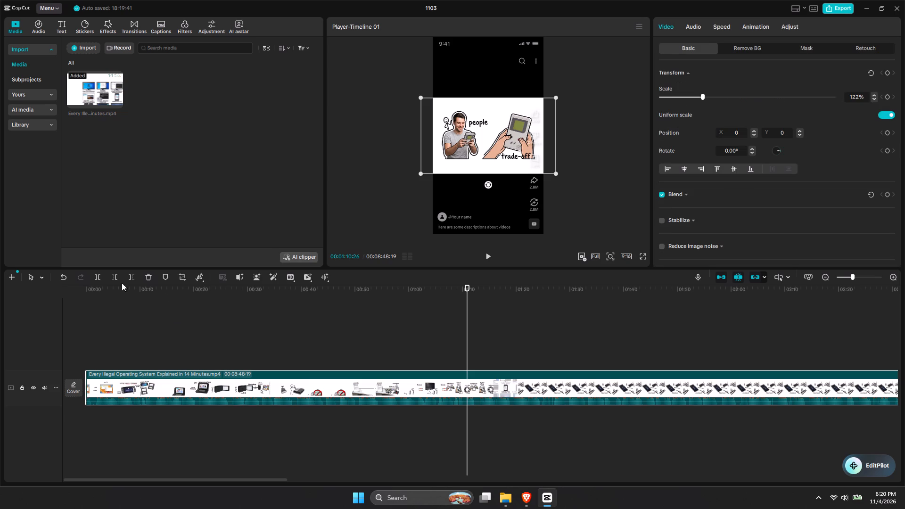
pyautogui.click(99, 279)
# Delete the footage after the cut.
pyautogui.click(549, 380)
pyautogui.press('Delete')
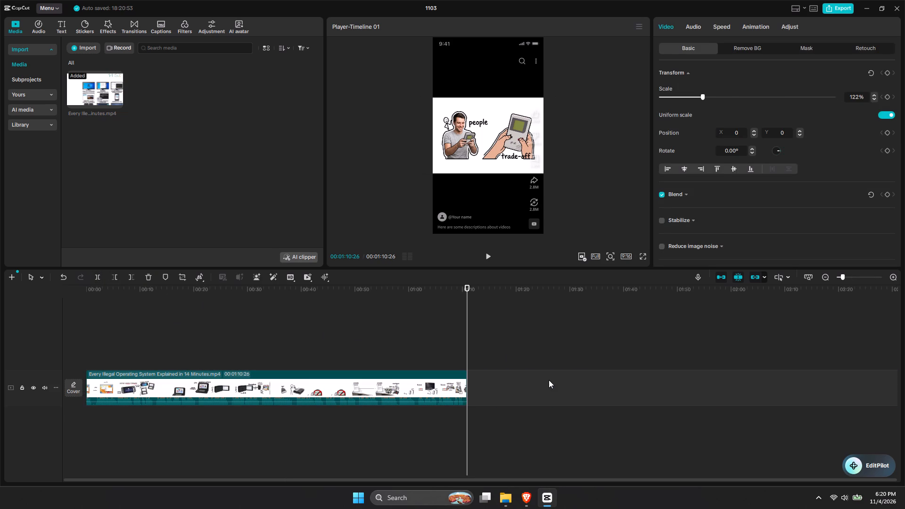
# Export the remaining custom console firmware clip as vid 6 at 60fps.
pyautogui.click(838, 8)
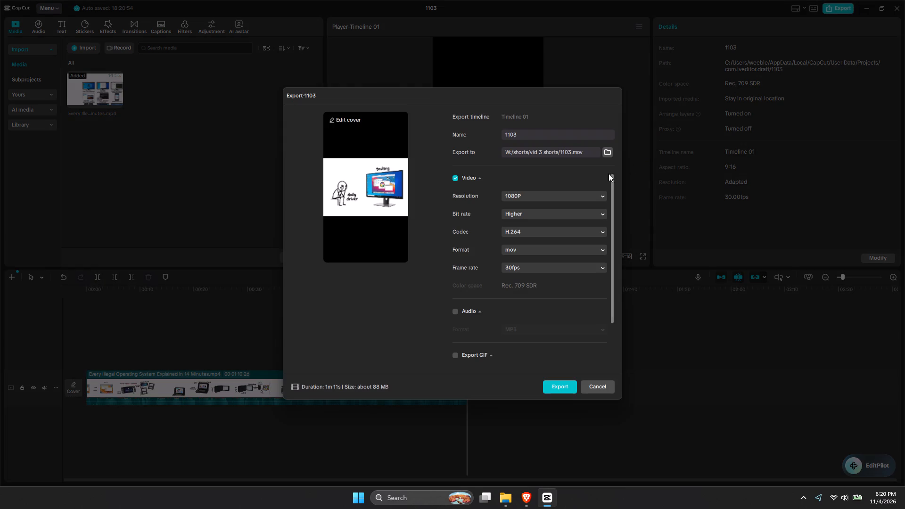
pyautogui.doubleClick(559, 137)
pyautogui.write('vid 6')
pyautogui.click(539, 264)
pyautogui.click(540, 270)
pyautogui.click(587, 264)
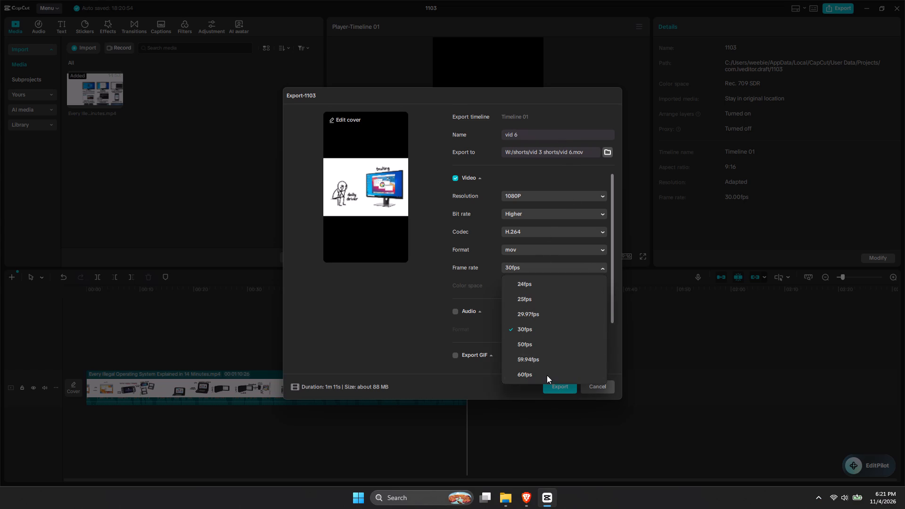
pyautogui.click(547, 377)
pyautogui.click(551, 384)
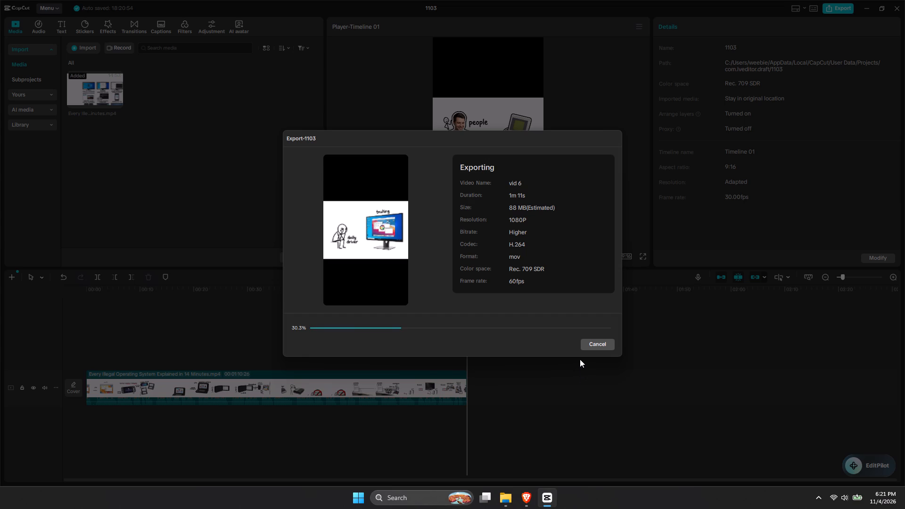
pyautogui.click(523, 494)
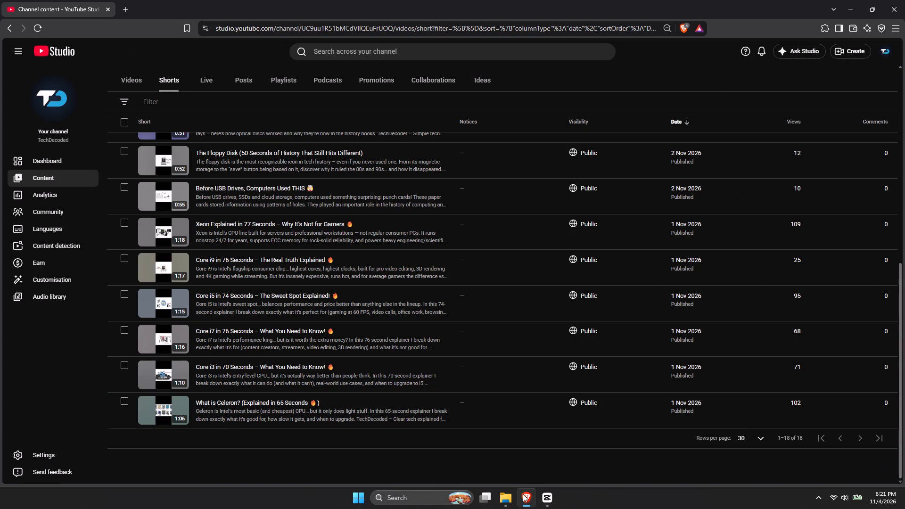
pyautogui.scroll(18, 435, 386)
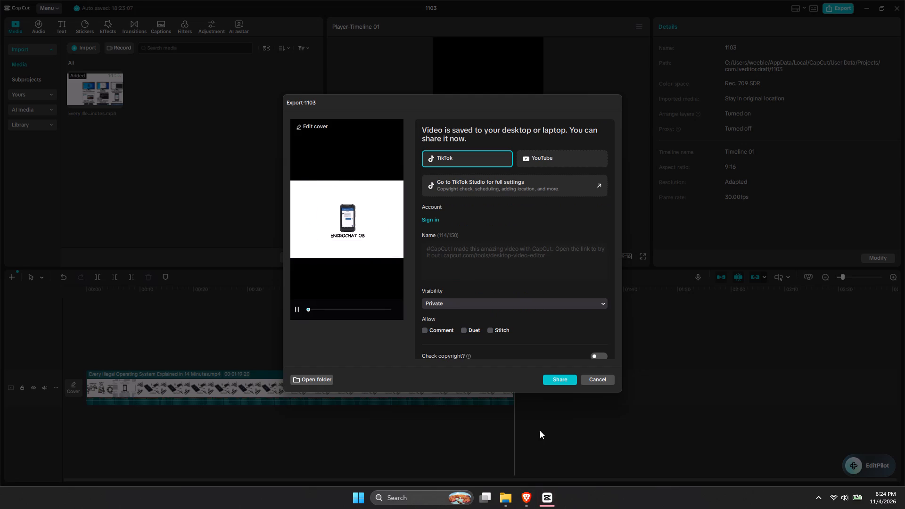
pyautogui.click(598, 374)
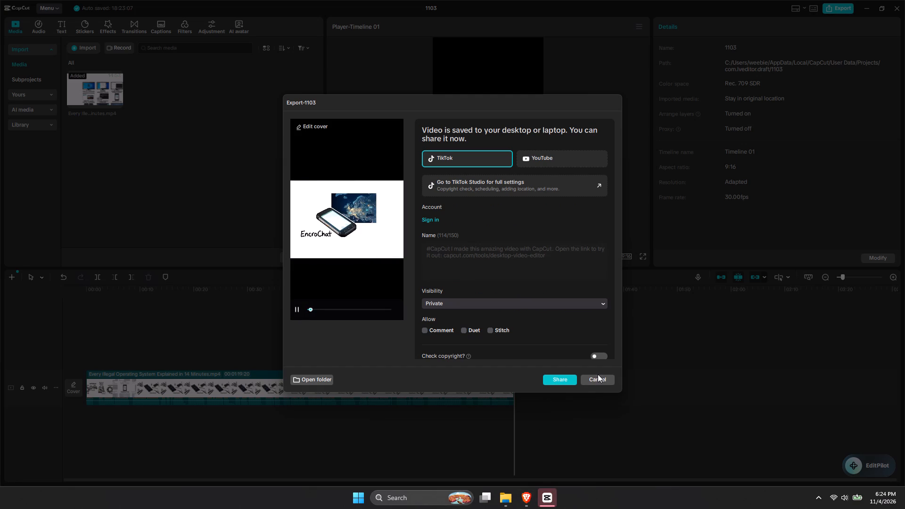
pyautogui.click(601, 380)
# Restore the footage after the cut by undoing its deletion, and delete the already exported EncroChat OS section before it.
pyautogui.hotkey('ctrl', 'z')
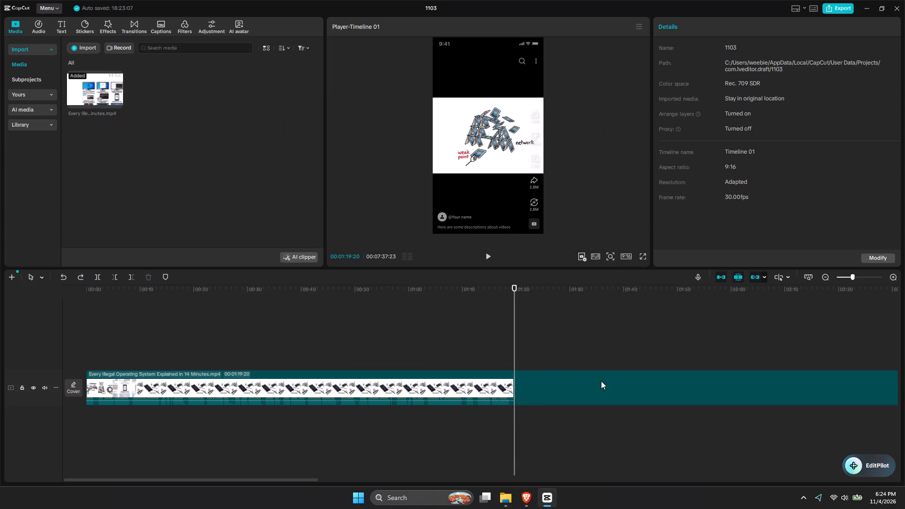
pyautogui.click(441, 381)
pyautogui.press('Delete')
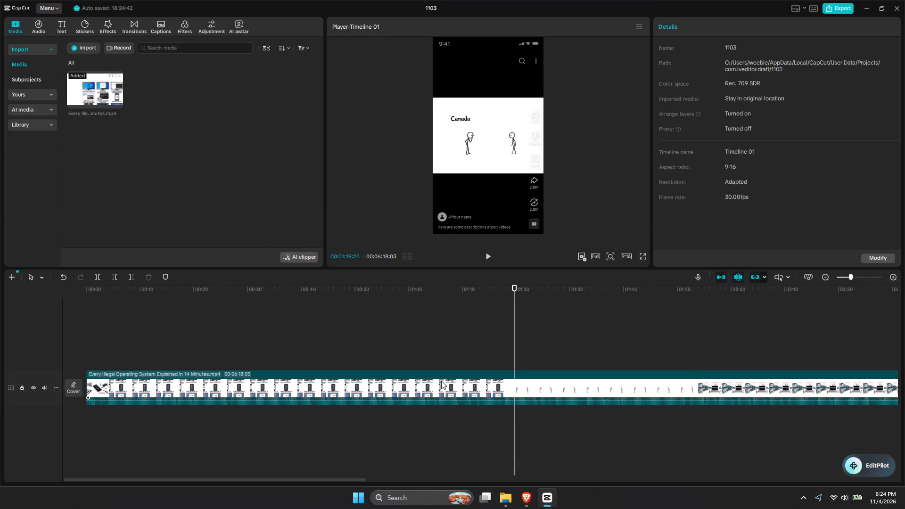
# Play back the remaining footage, going back to its start, to review the extent of the Phantom Secure OS section.
pyautogui.press('space')
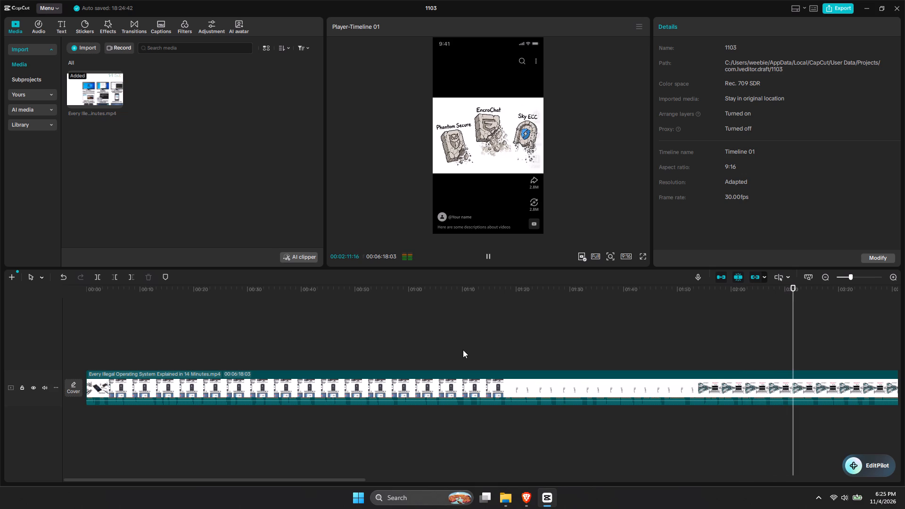
pyautogui.press('space')
pyautogui.click(317, 289)
pyautogui.press('space')
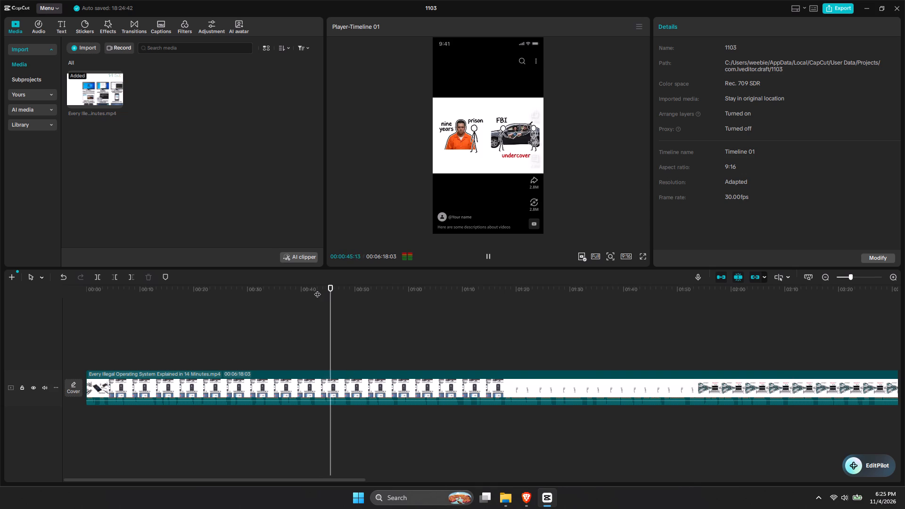
pyautogui.moveTo(288, 288); pyautogui.dragTo(252, 287)
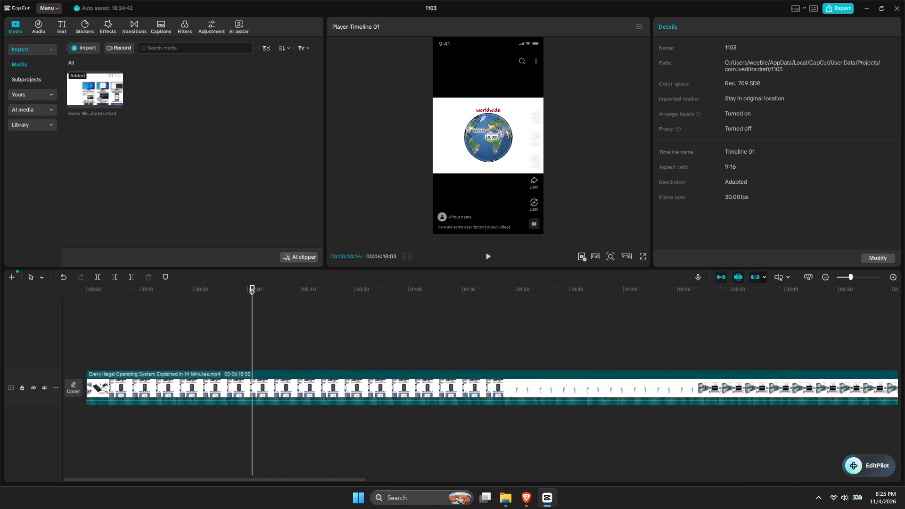
pyautogui.moveTo(247, 287); pyautogui.dragTo(57, 289)
pyautogui.press('space')
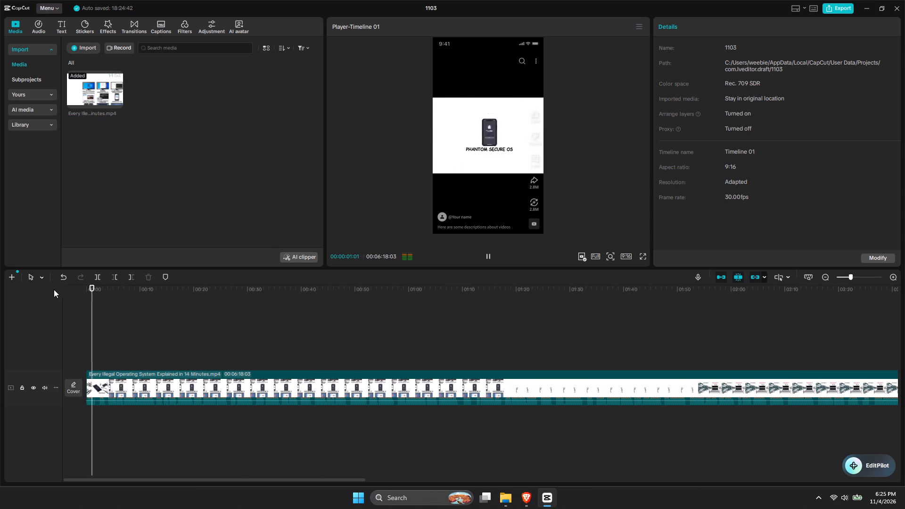
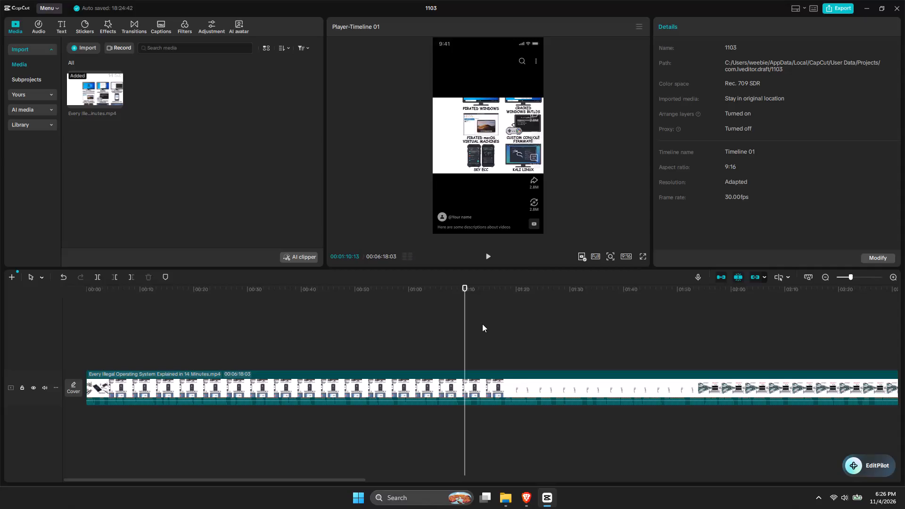
# Split the clip at 00:01:10:05, the last frame before the operating-system overview reappears, and delete the footage after the cut.
pyautogui.press('Left')
pyautogui.press('Left')
pyautogui.press('Left')
pyautogui.press('Left')
pyautogui.press('Left')
pyautogui.press('Left')
pyautogui.press('Left')
pyautogui.press('Left')
pyautogui.press('Left')
pyautogui.press('Left')
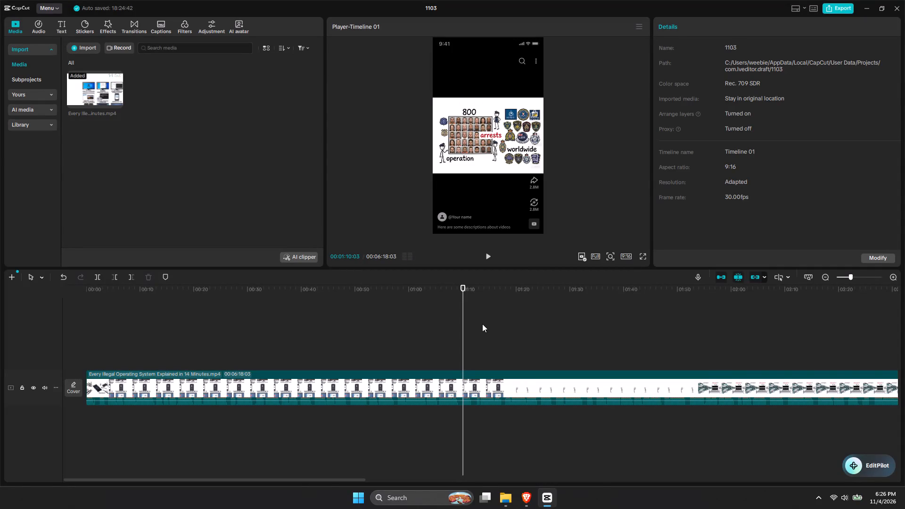
pyautogui.press('Right')
pyautogui.press('Right')
pyautogui.press('Right')
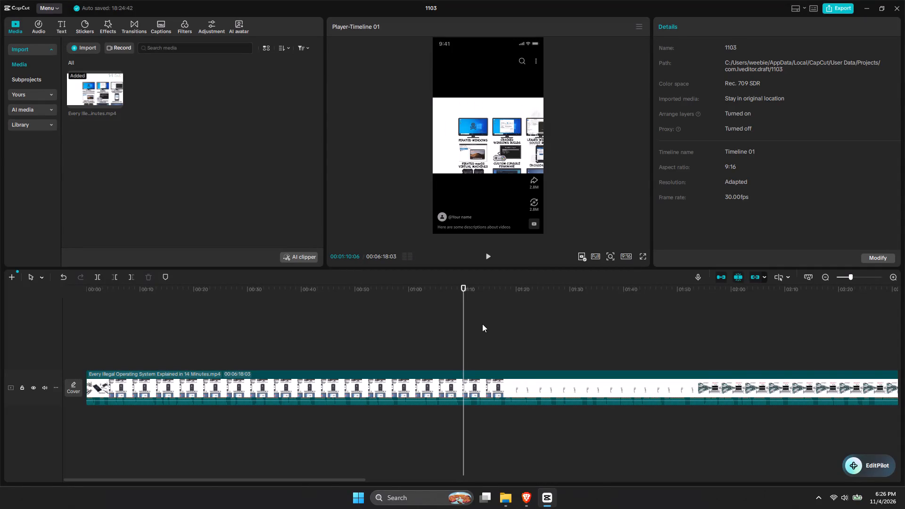
pyautogui.press('Left')
pyautogui.click(395, 381)
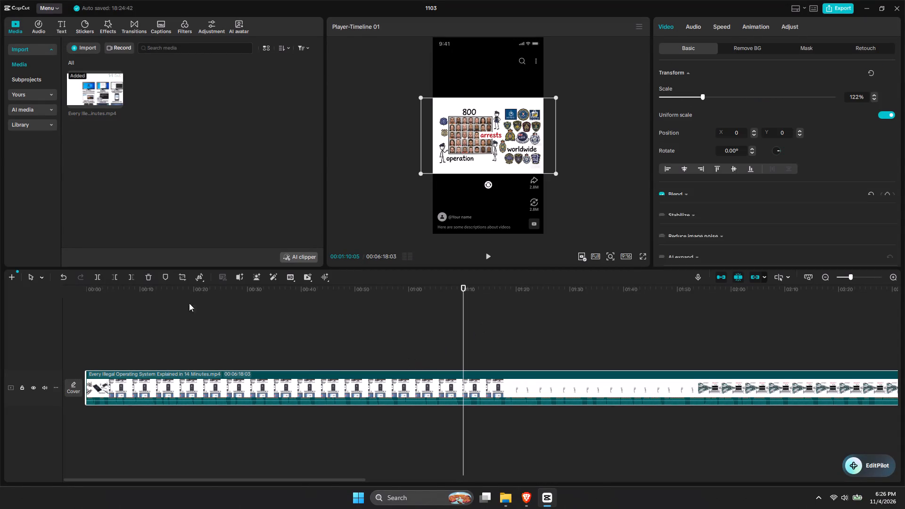
pyautogui.click(94, 278)
pyautogui.click(516, 387)
pyautogui.press('BackSpace')
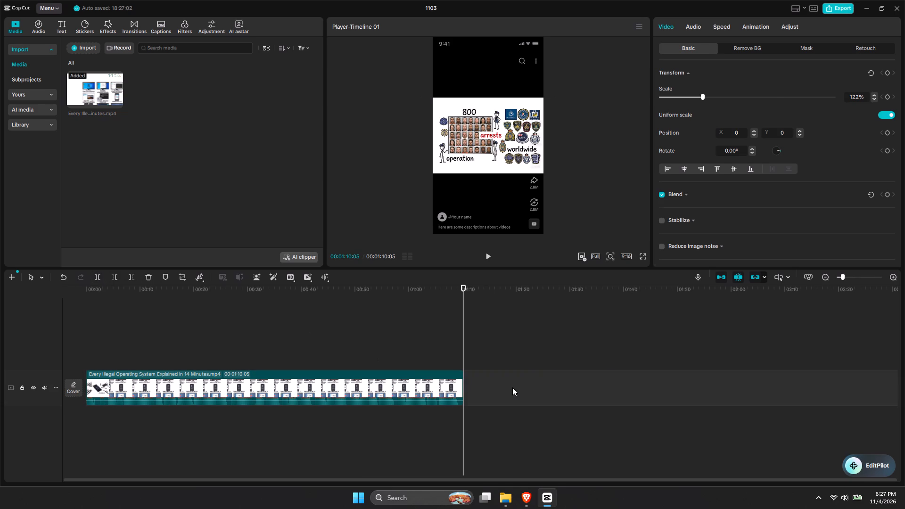
pyautogui.click(829, 8)
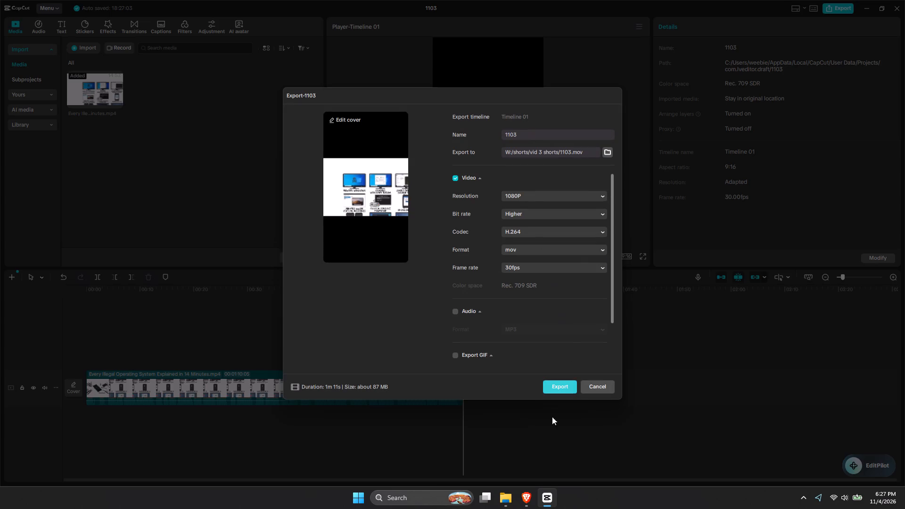
pyautogui.click(513, 505)
pyautogui.moveTo(304, 318); pyautogui.dragTo(339, 336, button='right')
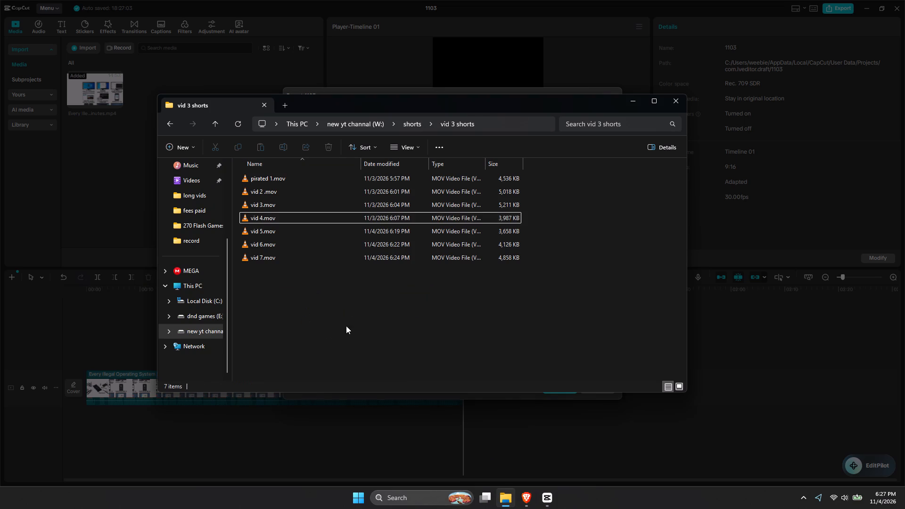
pyautogui.click(716, 442)
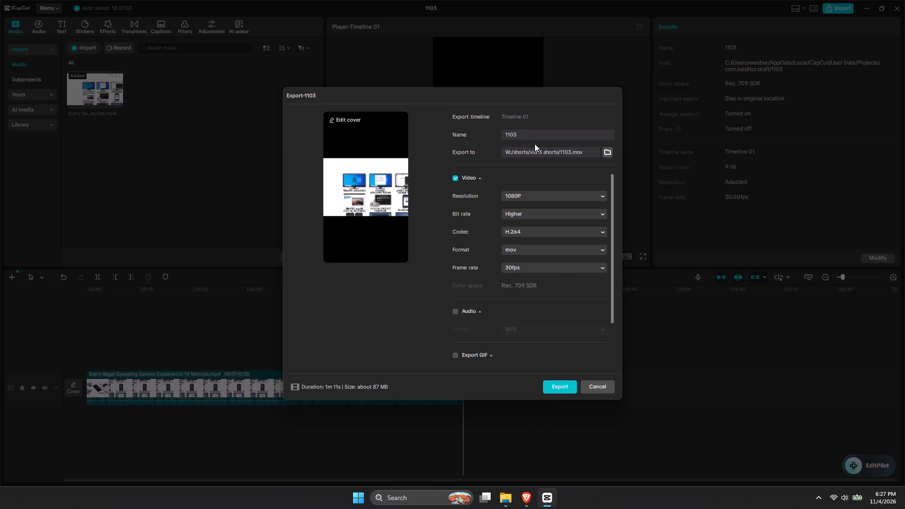
pyautogui.doubleClick(546, 133)
pyautogui.write('vid 8')
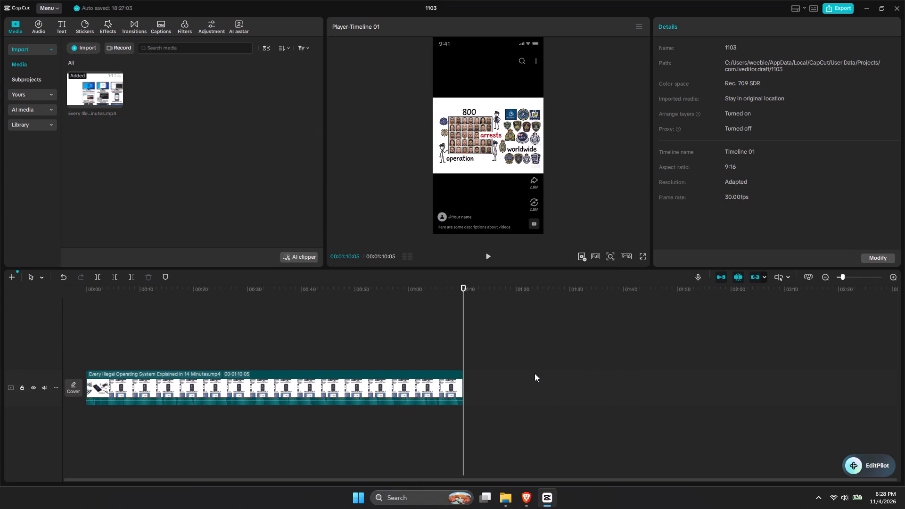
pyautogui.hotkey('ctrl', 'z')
pyautogui.click(380, 386)
pyautogui.press('Delete')
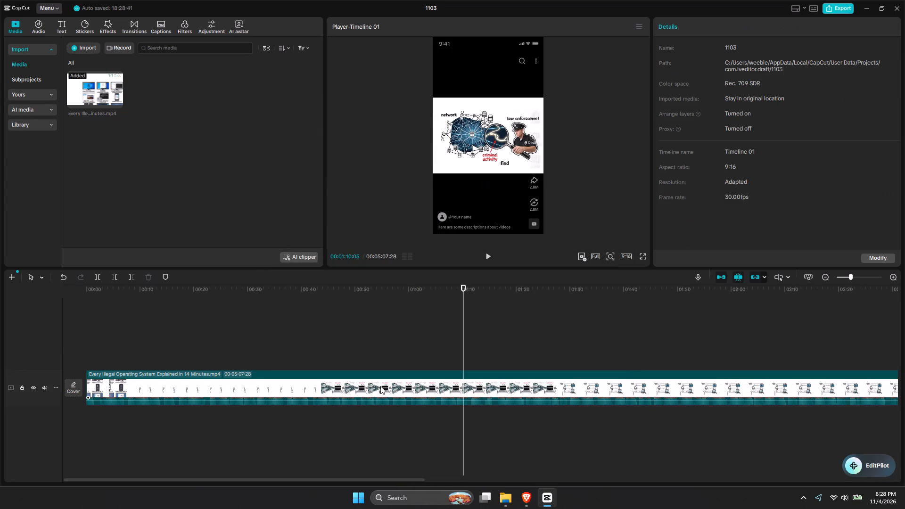
# Split the clip at 00:01:14:11, at the end of the Sky ECC section before the operating-system overview pans to Kali Linux.
pyautogui.moveTo(296, 290); pyautogui.dragTo(53, 293)
pyautogui.press('space')
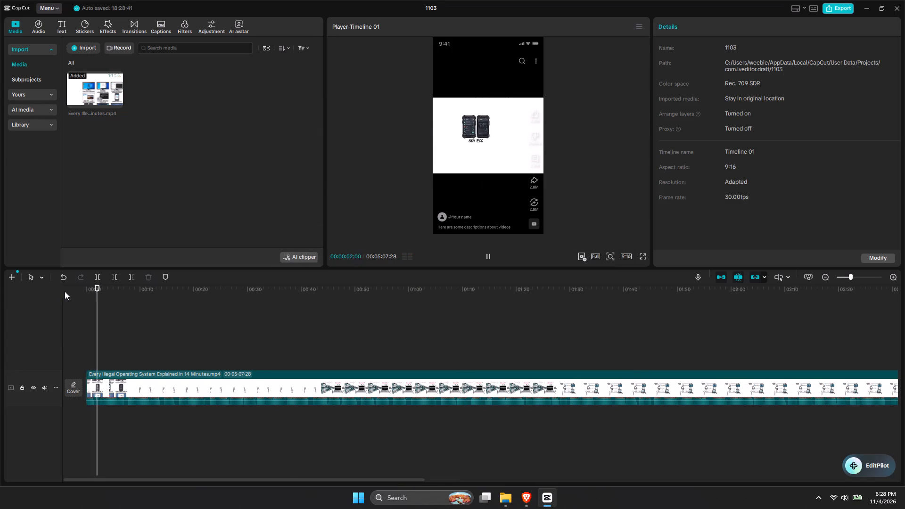
pyautogui.click(187, 291)
pyautogui.press('space')
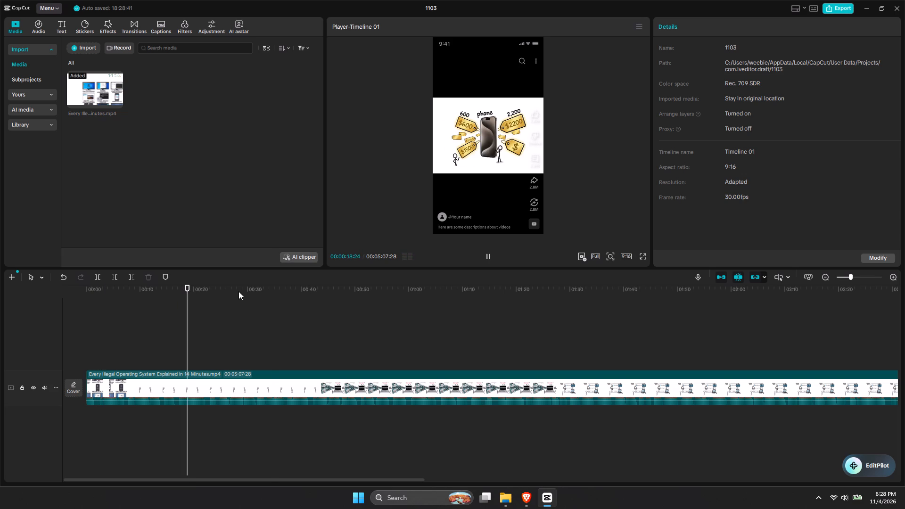
pyautogui.click(271, 292)
pyautogui.press('space')
pyautogui.click(332, 296)
pyautogui.press('space')
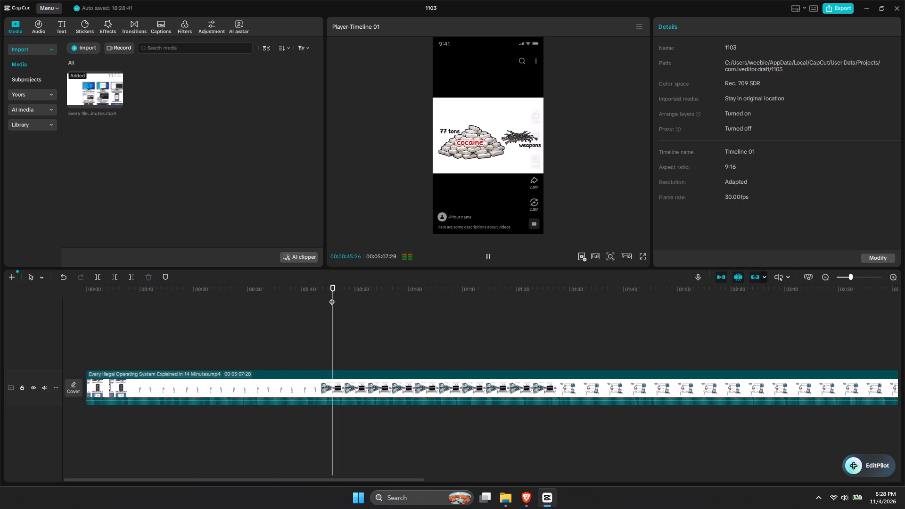
pyautogui.click(364, 300)
pyautogui.press('space')
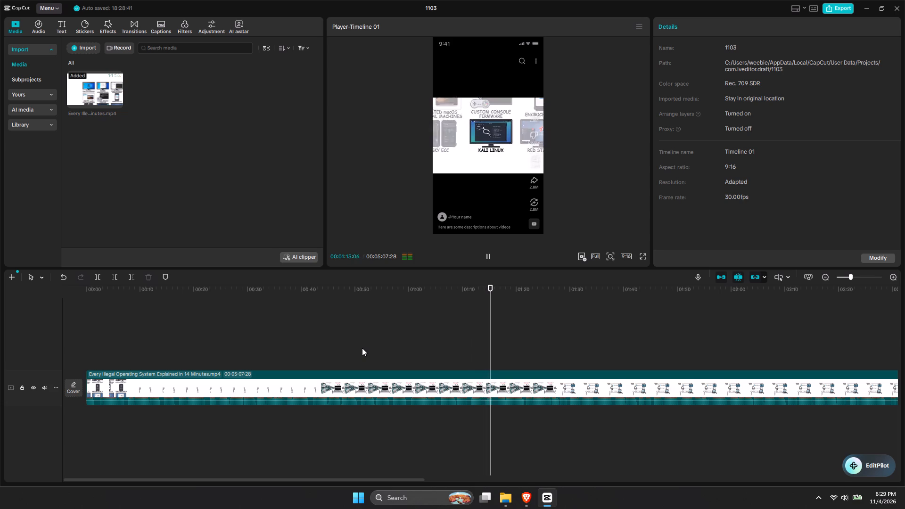
pyautogui.press('space')
pyautogui.press('Left')
pyautogui.press('Left')
pyautogui.press('Left')
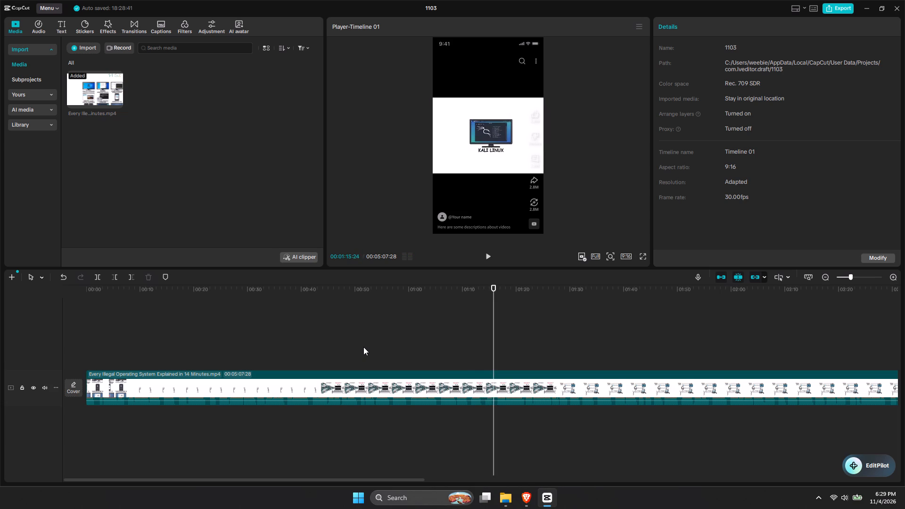
pyautogui.press('Left')
pyautogui.press('Left')
pyautogui.press('Left')
pyautogui.press('Left')
pyautogui.press('Left')
pyautogui.press('Left')
pyautogui.press('Left')
pyautogui.press('Left')
pyautogui.press('Left')
pyautogui.press('Left')
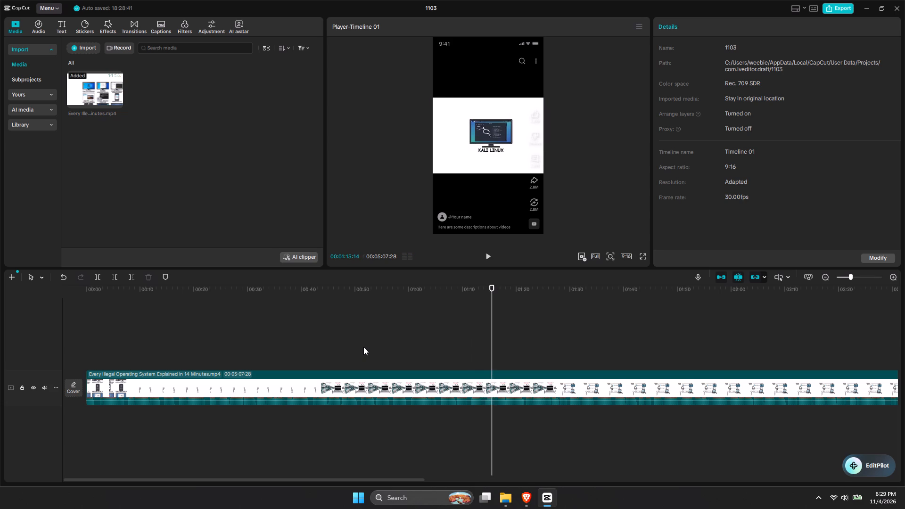
pyautogui.press('Left')
pyautogui.press('Left')
pyautogui.press('Left')
pyautogui.press('Left')
pyautogui.press('Left')
pyautogui.press('Left')
pyautogui.press('Left')
pyautogui.press('Left')
pyautogui.press('Left')
pyautogui.press('Left')
pyautogui.press('Left')
pyautogui.press('Left')
pyautogui.press('Left')
pyautogui.press('Left')
pyautogui.press('Left')
pyautogui.press('Left')
pyautogui.press('Left')
pyautogui.press('Left')
pyautogui.press('Left')
pyautogui.press('Left')
pyautogui.press('Left')
pyautogui.press('Left')
pyautogui.press('Left')
pyautogui.press('Left')
pyautogui.press('Left')
pyautogui.press('Left')
pyautogui.press('Left')
pyautogui.press('Left')
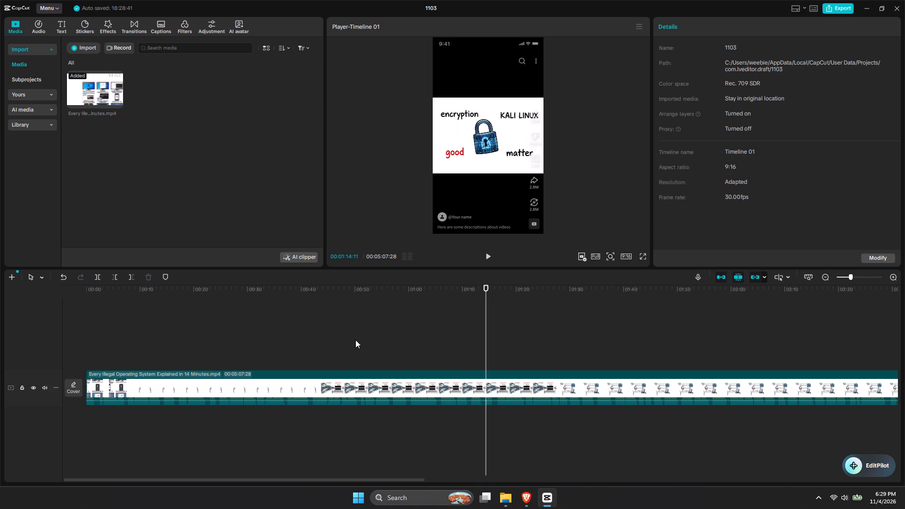
pyautogui.click(343, 374)
pyautogui.click(100, 277)
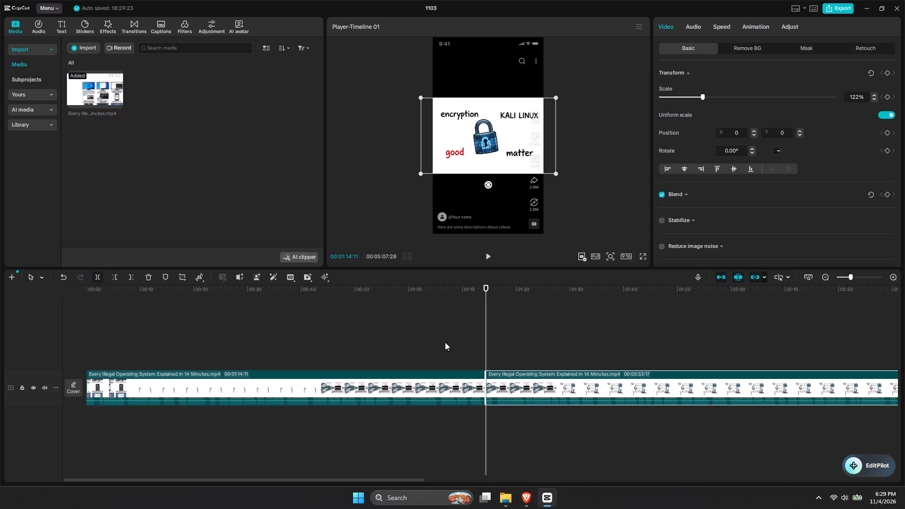
# Delete the footage after the cut at 00:01:14:11, keeping only the Sky ECC section on the timeline.
pyautogui.click(555, 378)
pyautogui.press('BackSpace')
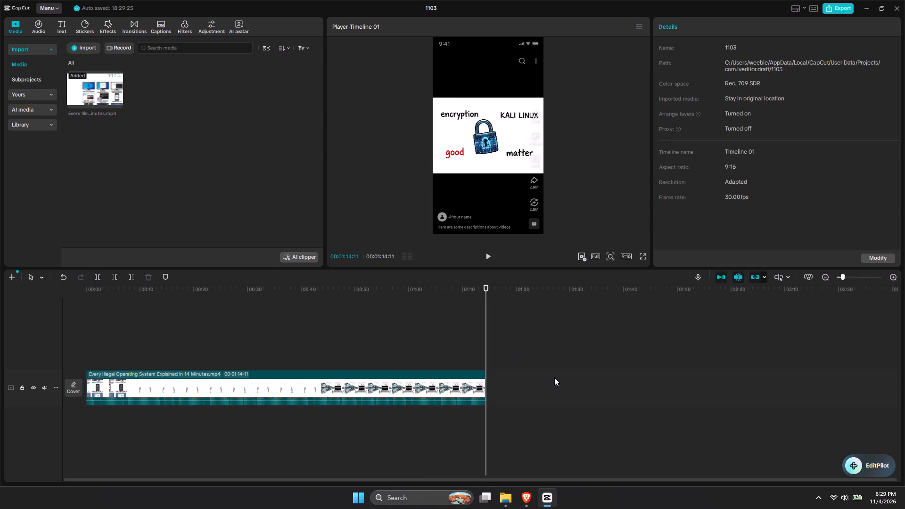
# Export the short as "vid 9" to the vid 3 shorts folder, with the frame rate set to 60fps.
pyautogui.click(830, 7)
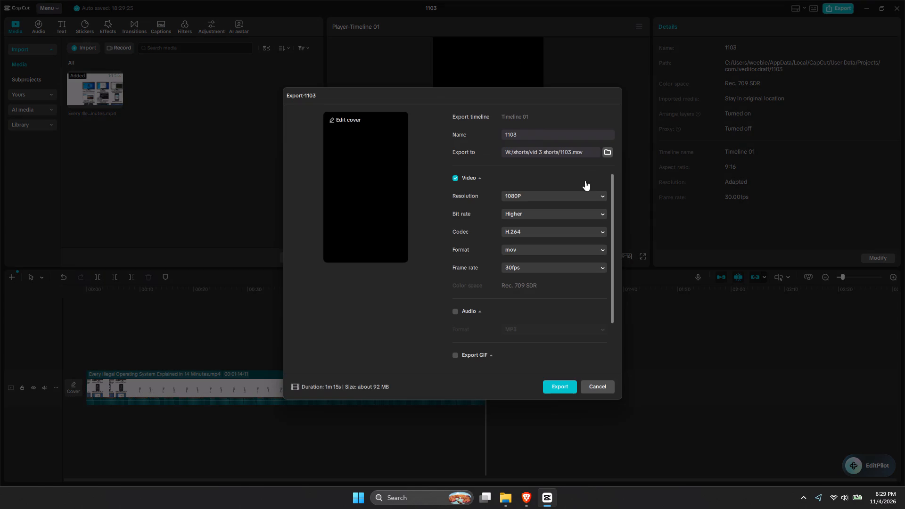
pyautogui.click(509, 502)
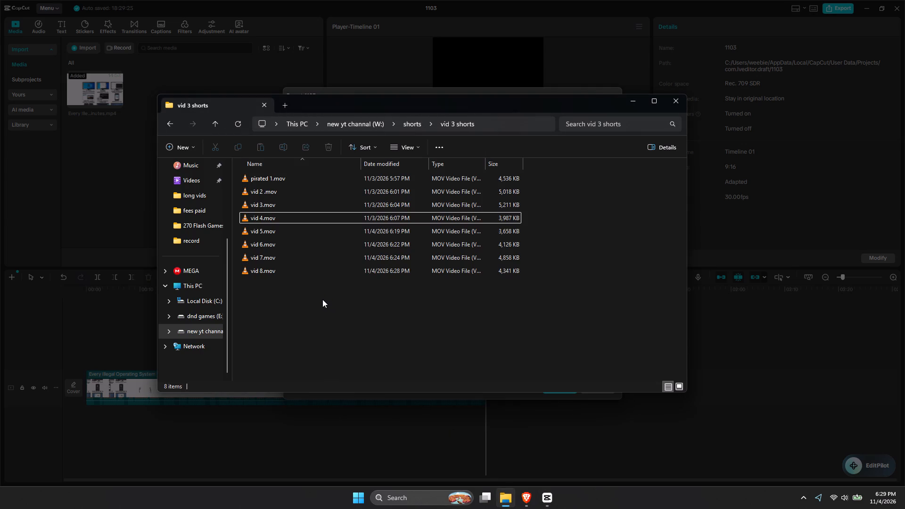
pyautogui.click(730, 435)
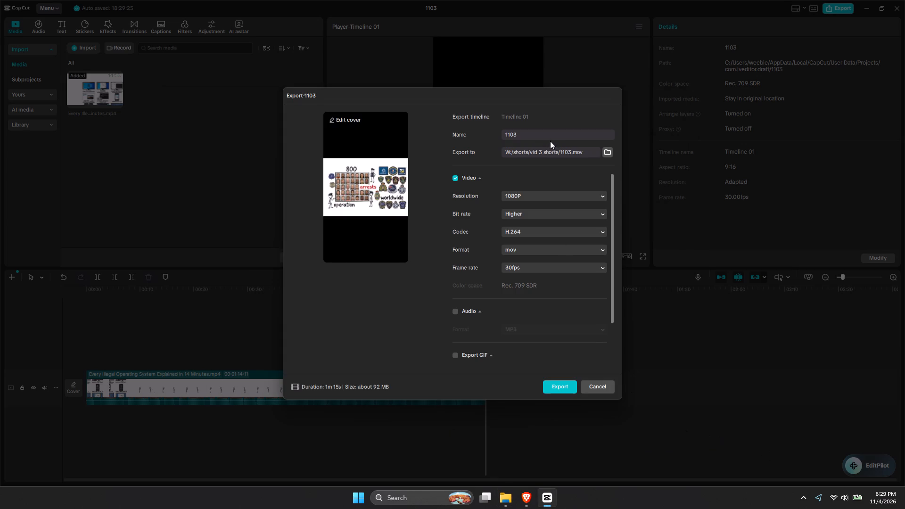
pyautogui.doubleClick(552, 139)
pyautogui.write('vid')
pyautogui.press('space')
pyautogui.press('9')
pyautogui.click(571, 267)
pyautogui.click(539, 377)
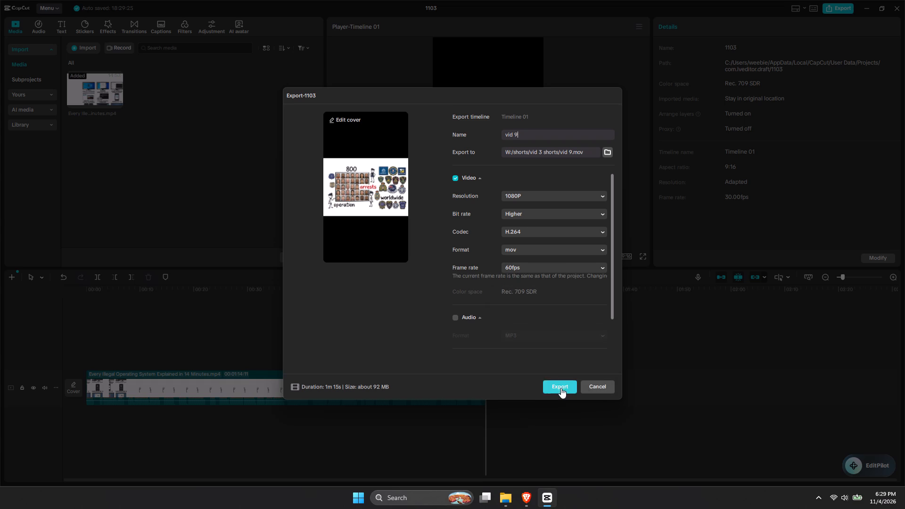
pyautogui.click(561, 388)
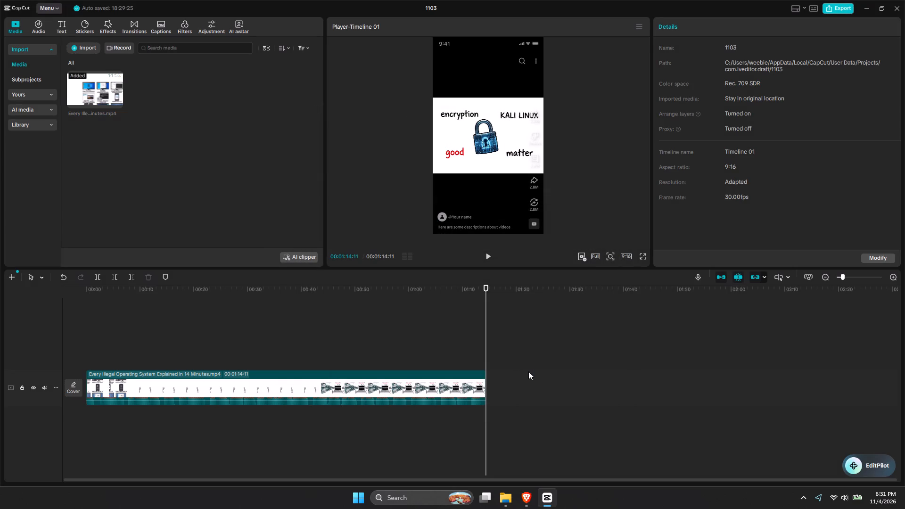
pyautogui.hotkey('ctrl', 'z')
pyautogui.click(426, 381)
pyautogui.press('Delete')
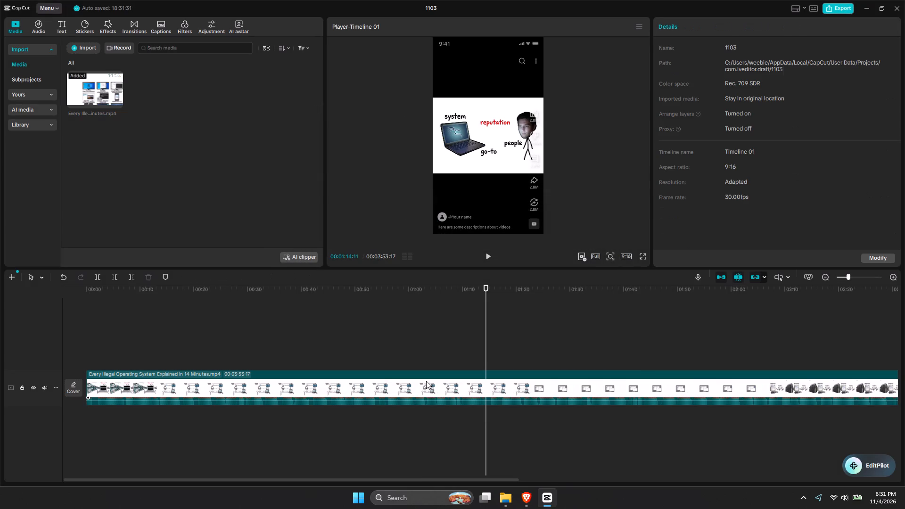
pyautogui.moveTo(310, 289); pyautogui.dragTo(294, 289)
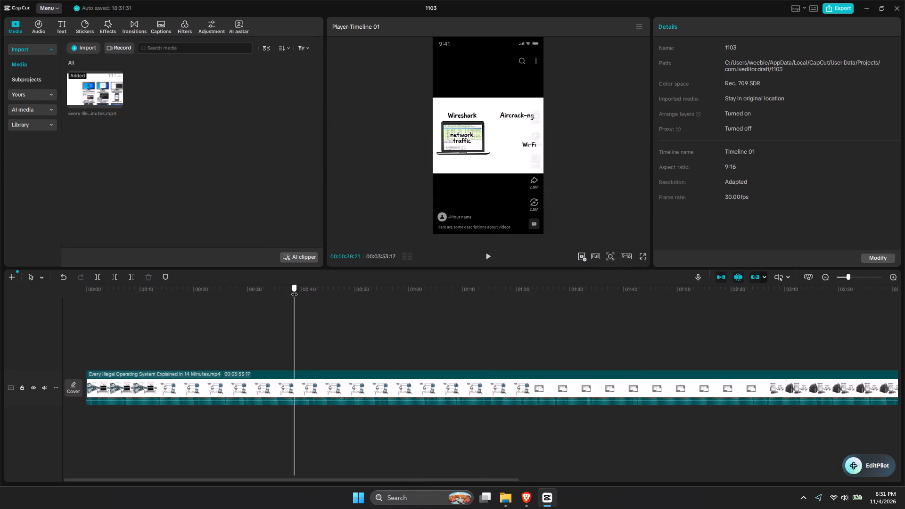
pyautogui.moveTo(294, 289); pyautogui.dragTo(506, 290)
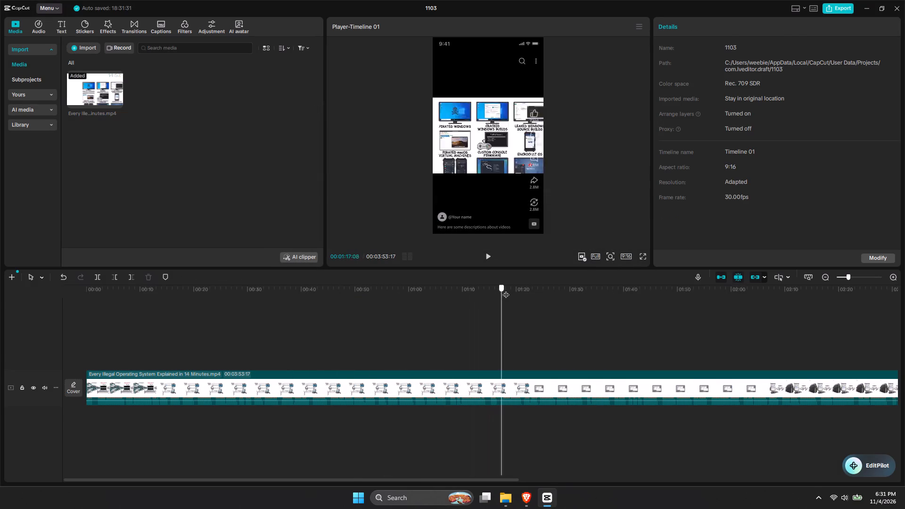
pyautogui.moveTo(506, 290); pyautogui.dragTo(602, 291)
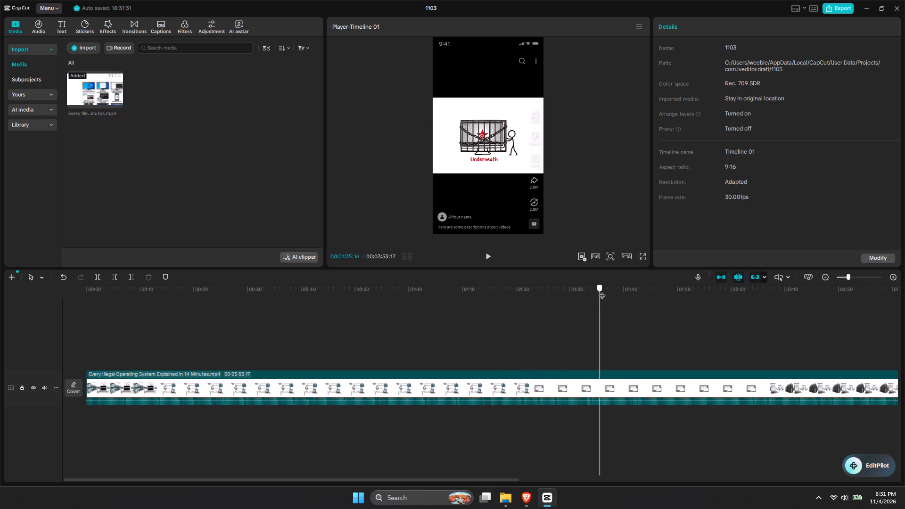
pyautogui.moveTo(602, 291); pyautogui.dragTo(739, 296)
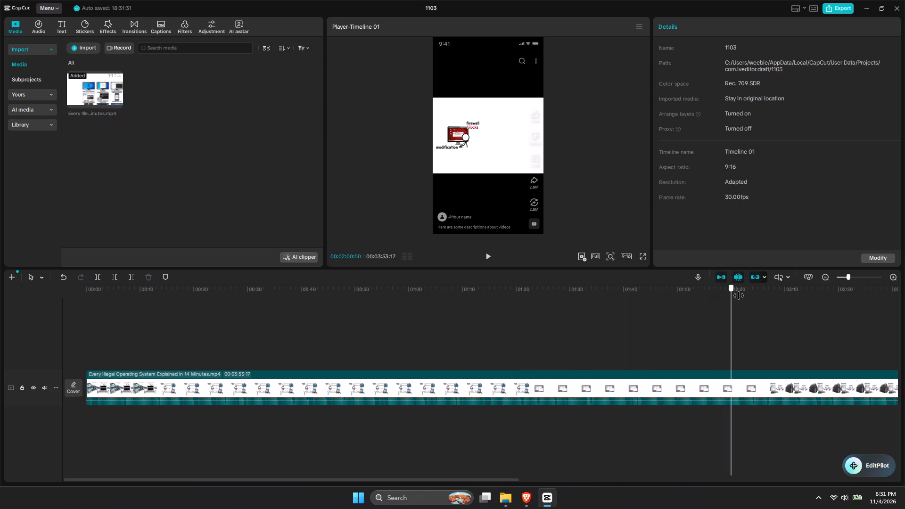
pyautogui.moveTo(739, 296); pyautogui.dragTo(864, 298)
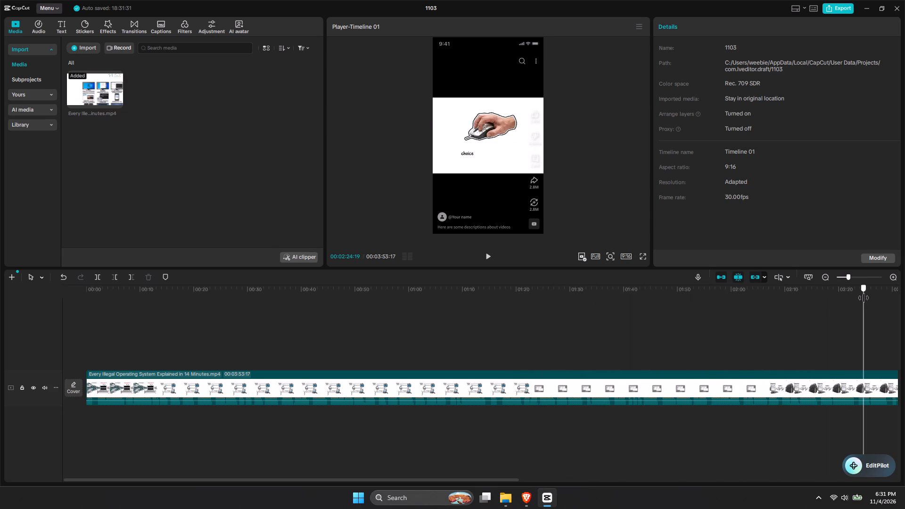
pyautogui.moveTo(864, 298); pyautogui.dragTo(265, 296)
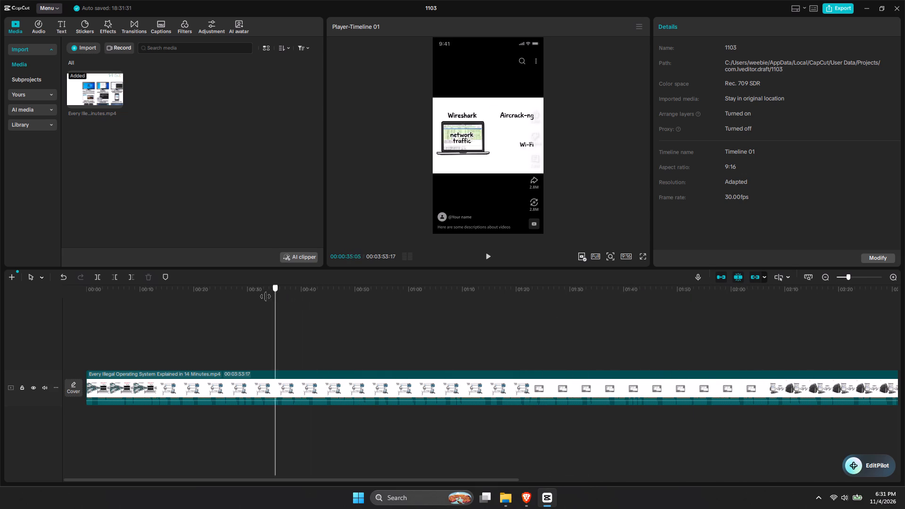
pyautogui.moveTo(265, 296); pyautogui.dragTo(3, 292)
pyautogui.press('space')
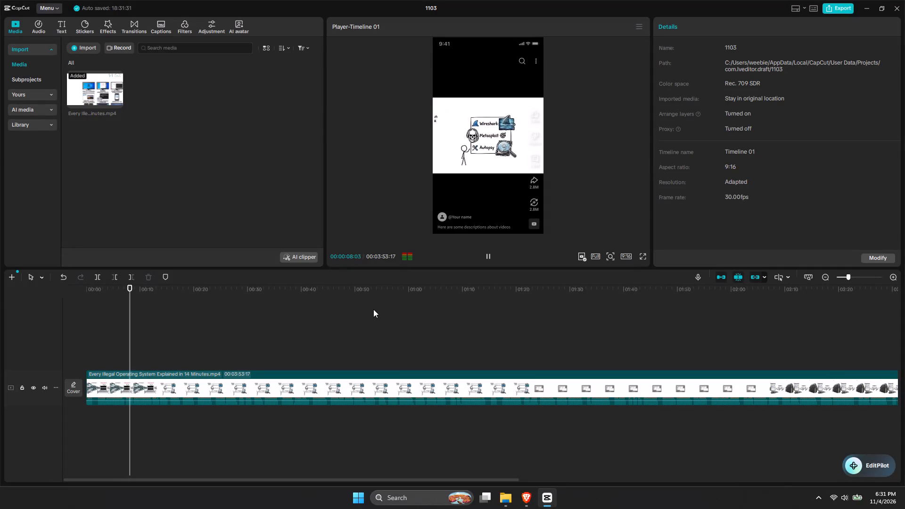
pyautogui.press('space')
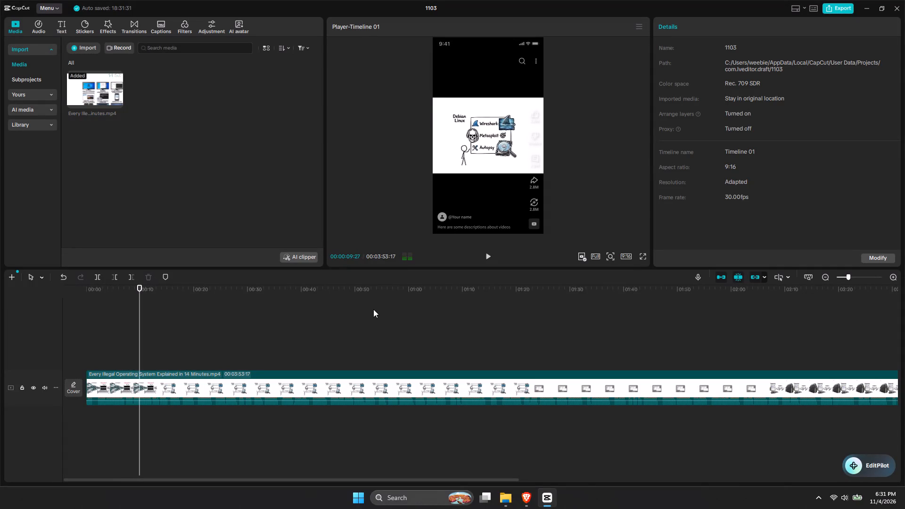
pyautogui.press('space')
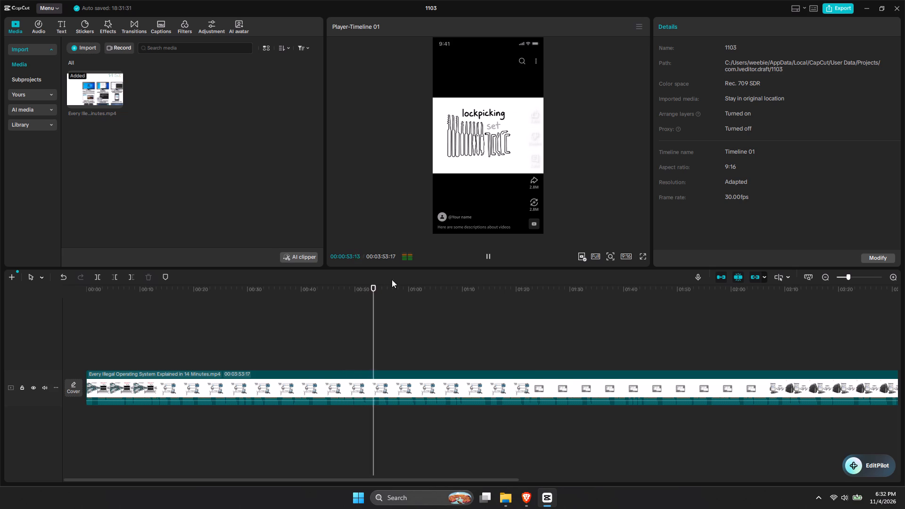
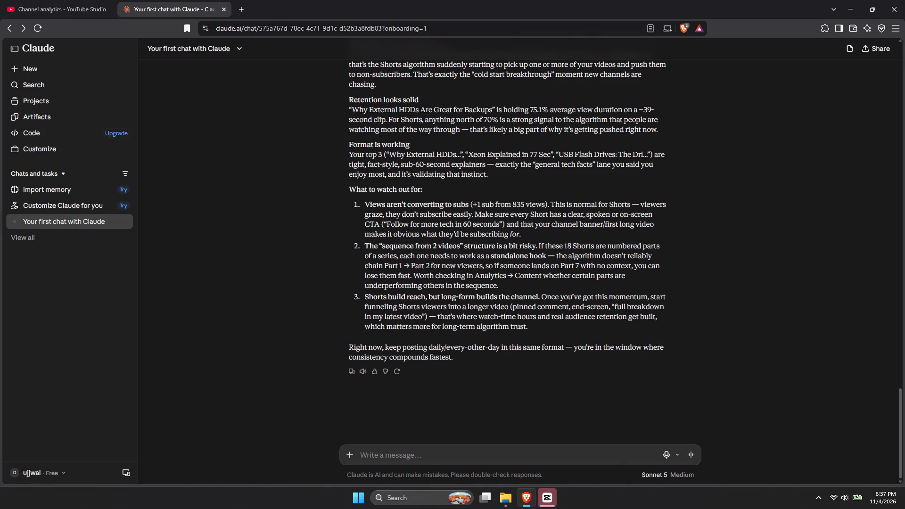
# Back in CapCut, close the finished export, restore the removed remaining footage, and delete the already exported 00:01:15:08 clip.
pyautogui.click(552, 500)
pyautogui.click(596, 378)
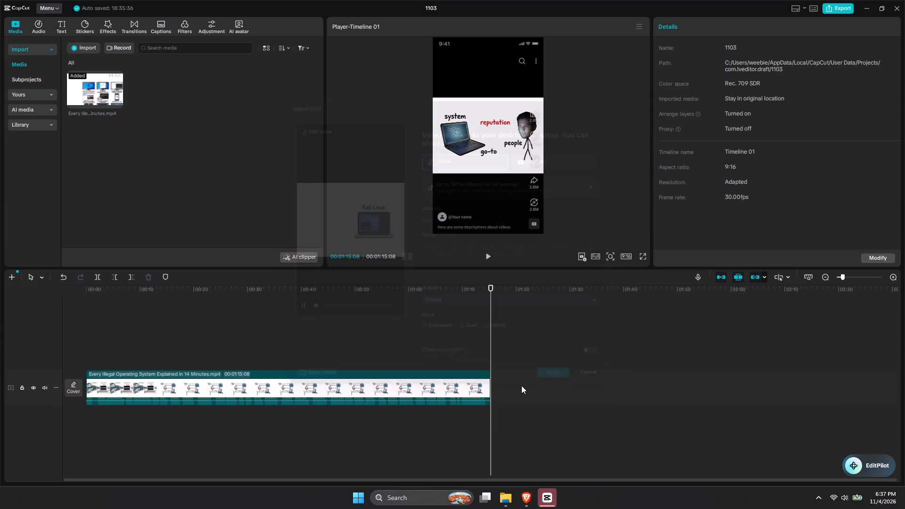
pyautogui.hotkey('ctrl', 'z')
pyautogui.click(442, 389)
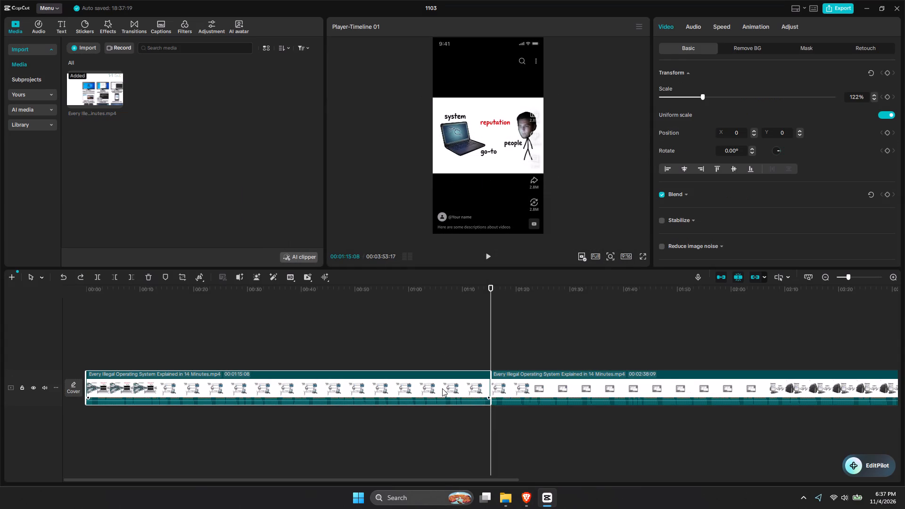
pyautogui.press('Delete')
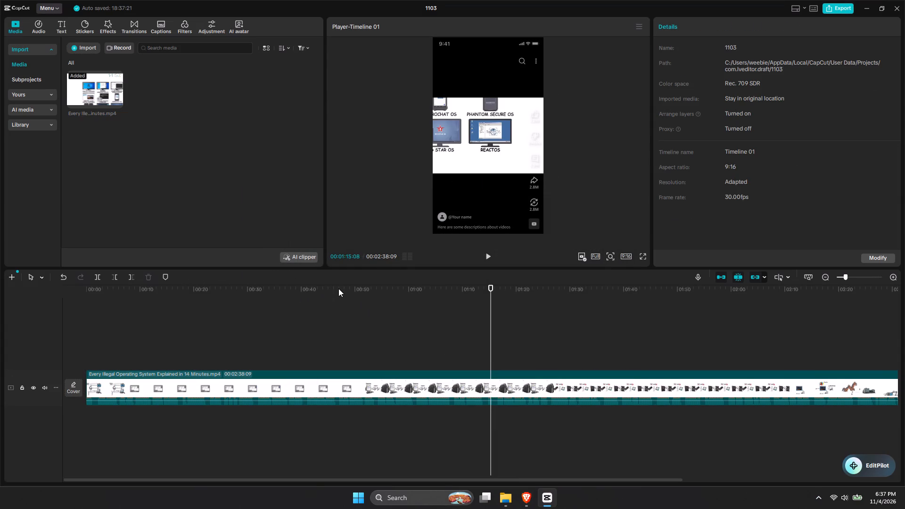
# Split the clip at 00:01:14:20, just before the operating systems overview grid appears, and delete the footage after the cut.
pyautogui.click(447, 288)
pyautogui.press('space')
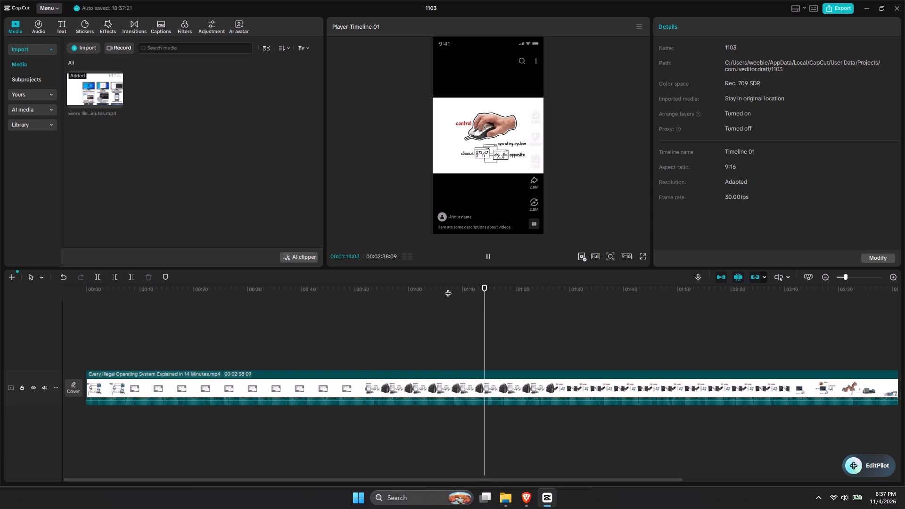
pyautogui.press('space')
pyautogui.press('space')
pyautogui.press('space')
pyautogui.press('space')
pyautogui.press('space')
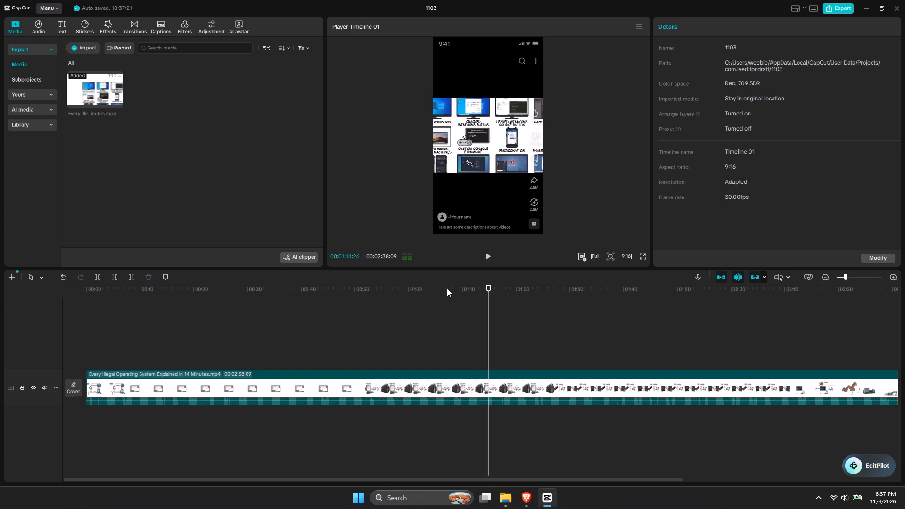
pyautogui.press('Left')
pyautogui.press('Left')
pyautogui.press('Left')
pyautogui.press('Left')
pyautogui.press('Left')
pyautogui.press('Left')
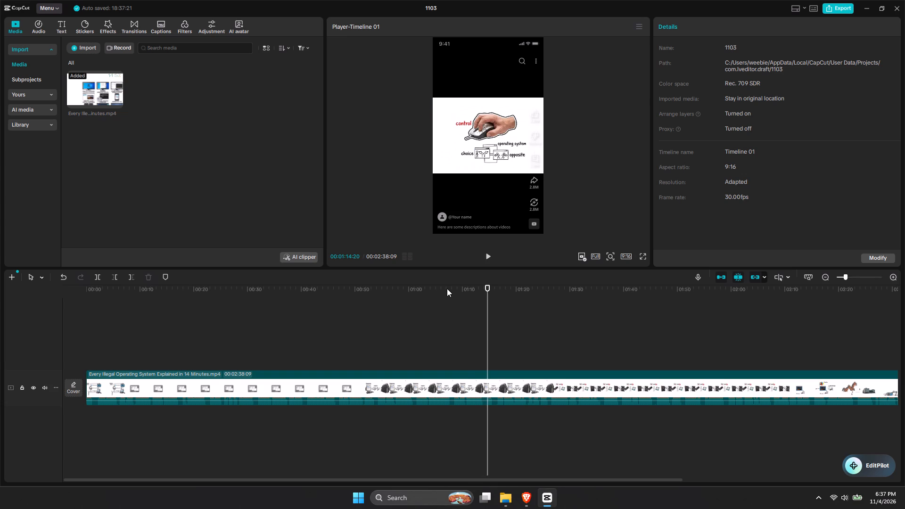
pyautogui.click(337, 385)
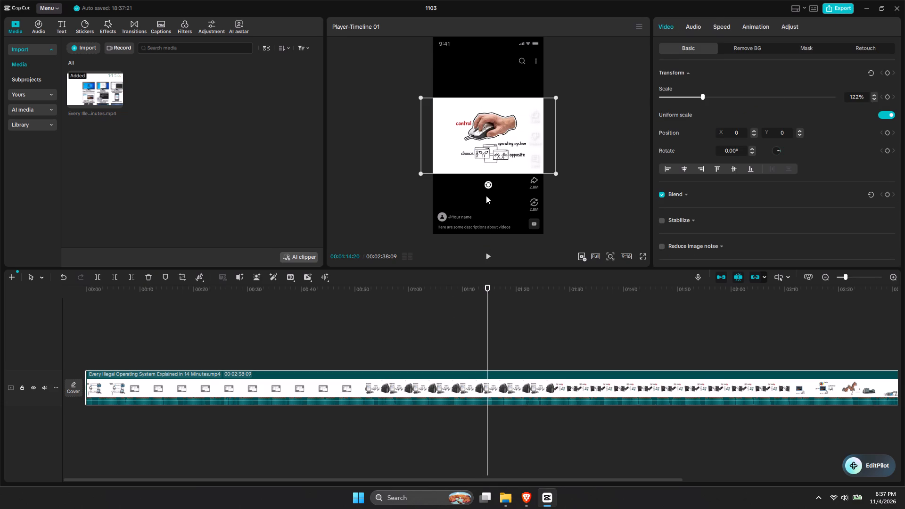
pyautogui.click(100, 279)
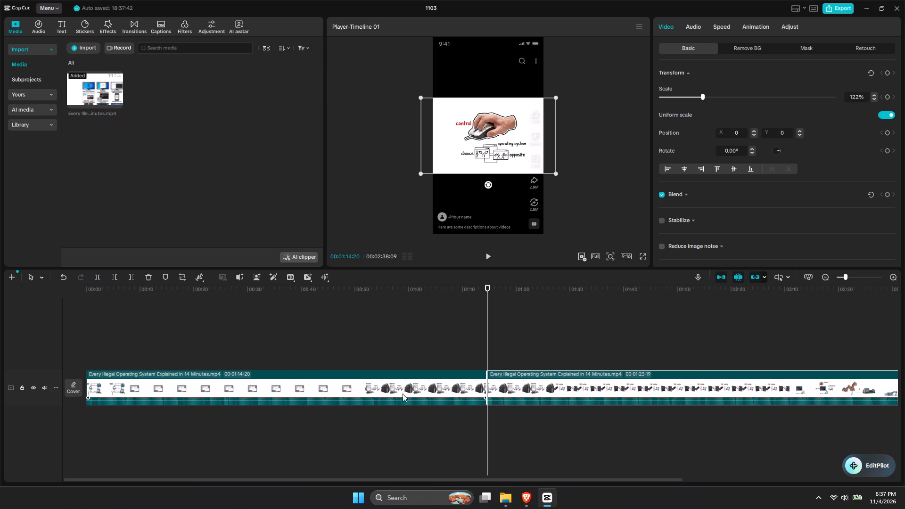
pyautogui.press('Delete')
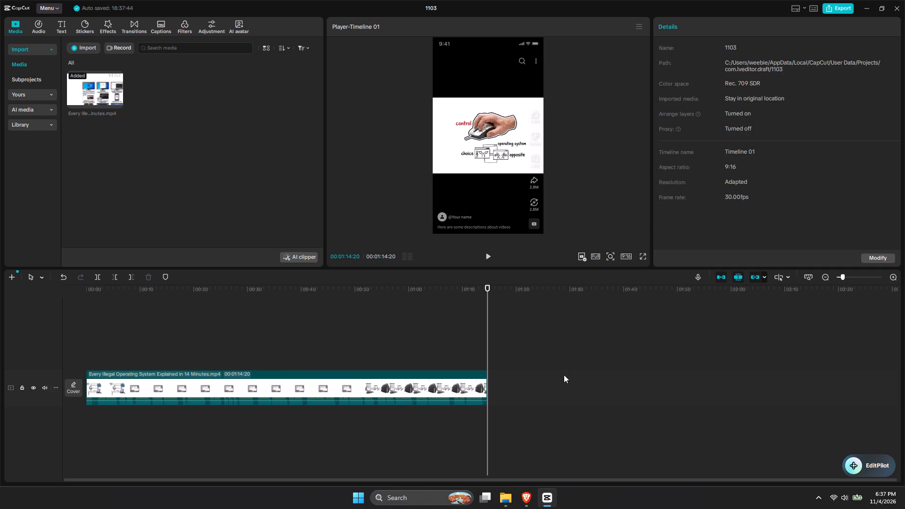
# Export the trimmed timeline as vid 11 at 60fps, checking the existing files in the vid 3 shorts folder first.
pyautogui.click(847, 9)
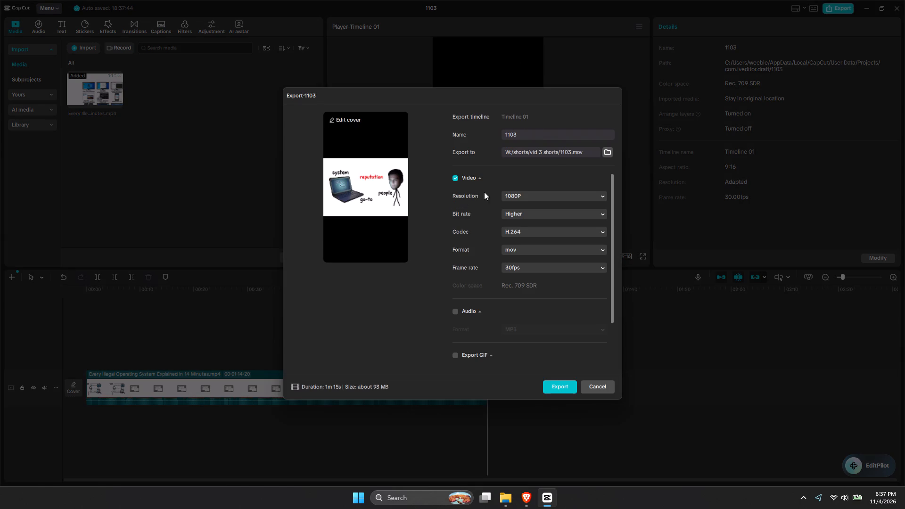
pyautogui.doubleClick(553, 134)
pyautogui.write('vid')
pyautogui.press('space')
pyautogui.write('11')
pyautogui.click(505, 490)
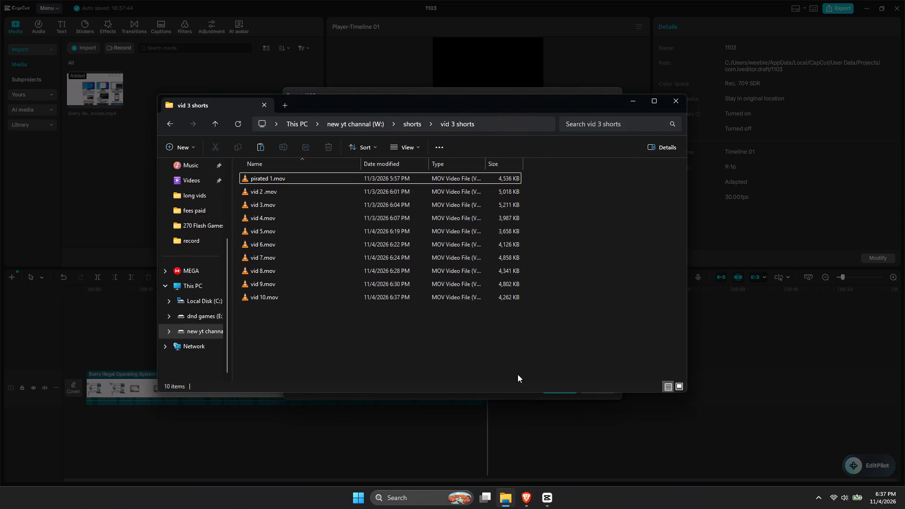
pyautogui.click(632, 99)
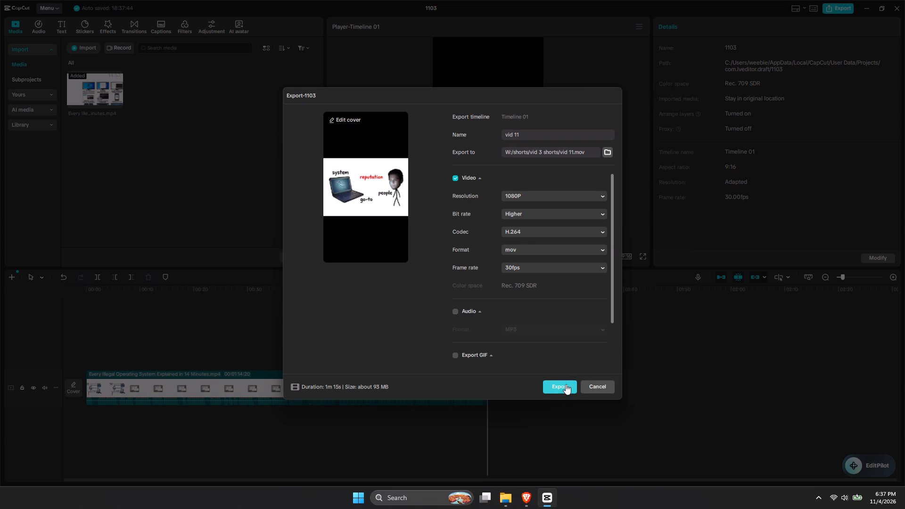
pyautogui.click(566, 269)
pyautogui.click(539, 372)
pyautogui.click(560, 387)
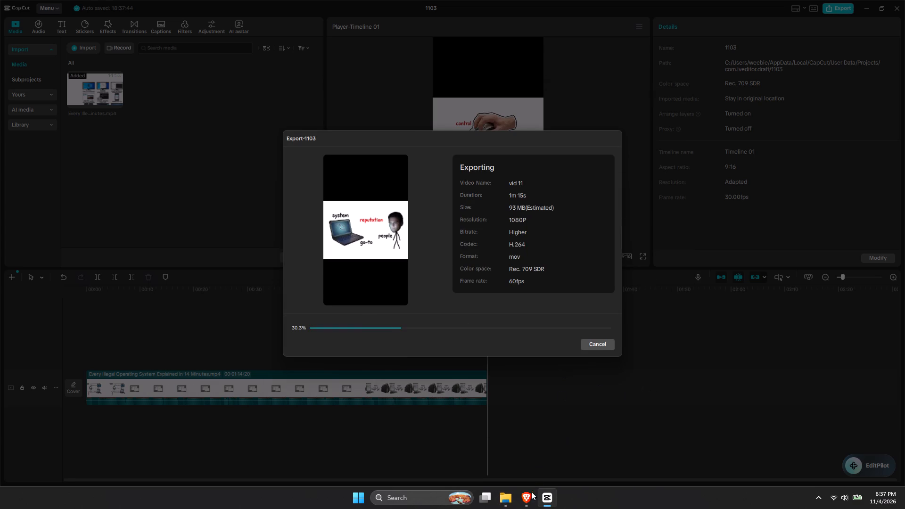
# Switch to YouTube Studio in Brave and examine the channel's Overview analytics for the last 28 days and for Lifetime.
pyautogui.click(529, 498)
pyautogui.click(27, 0)
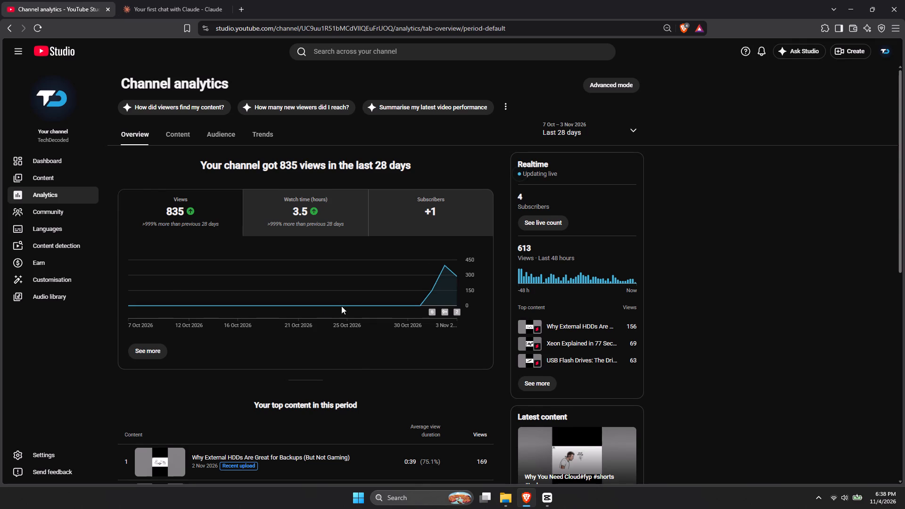
pyautogui.scroll(3, 328, 306)
pyautogui.scroll(-4, 328, 306)
pyautogui.click(763, 263)
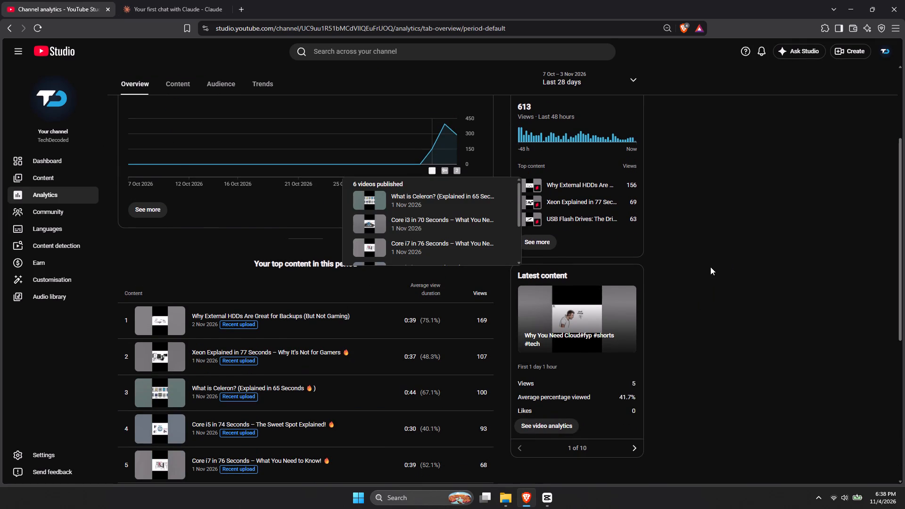
pyautogui.click(716, 272)
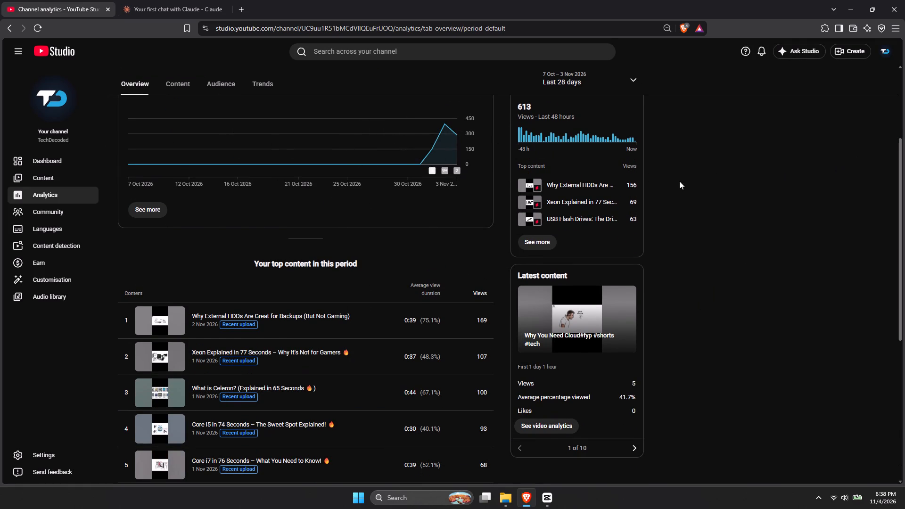
pyautogui.scroll(4, 690, 179)
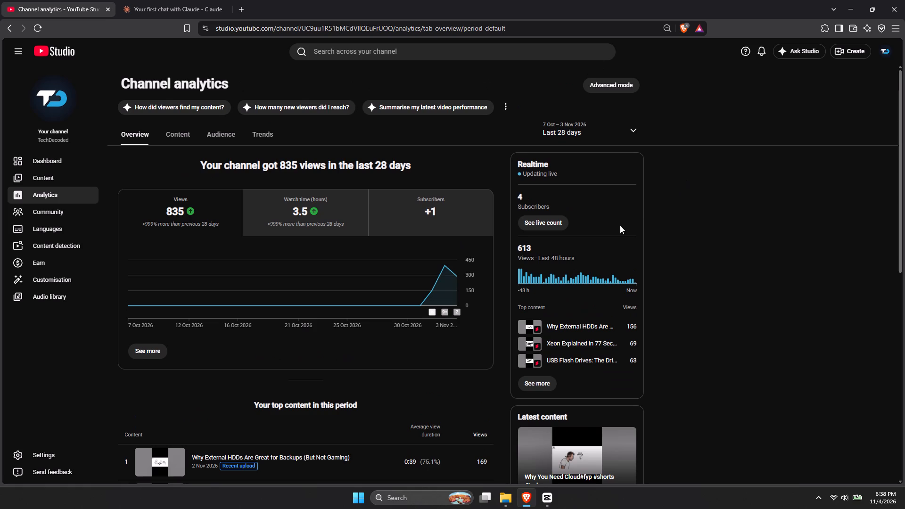
pyautogui.click(627, 133)
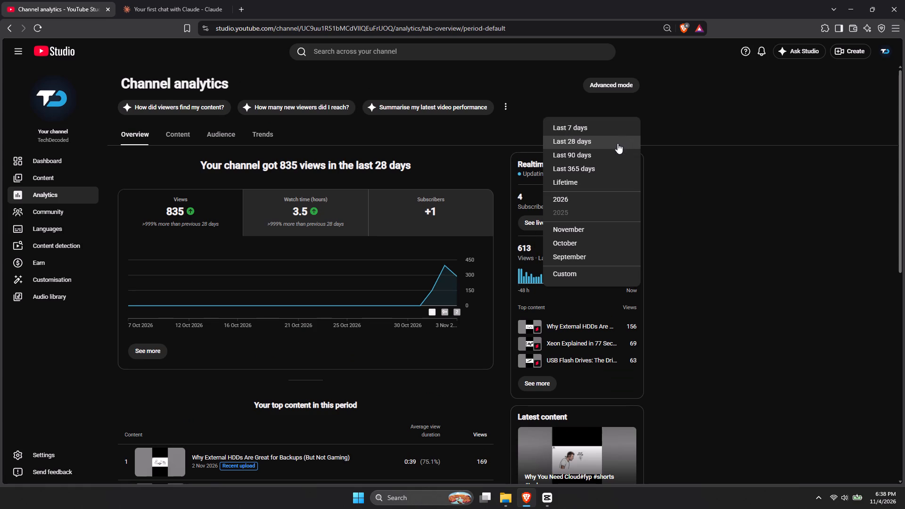
pyautogui.click(601, 186)
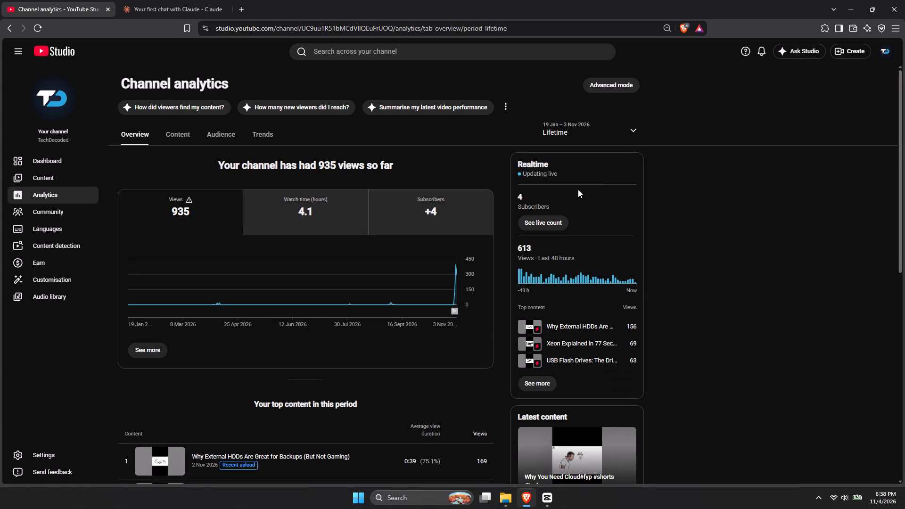
pyautogui.click(189, 200)
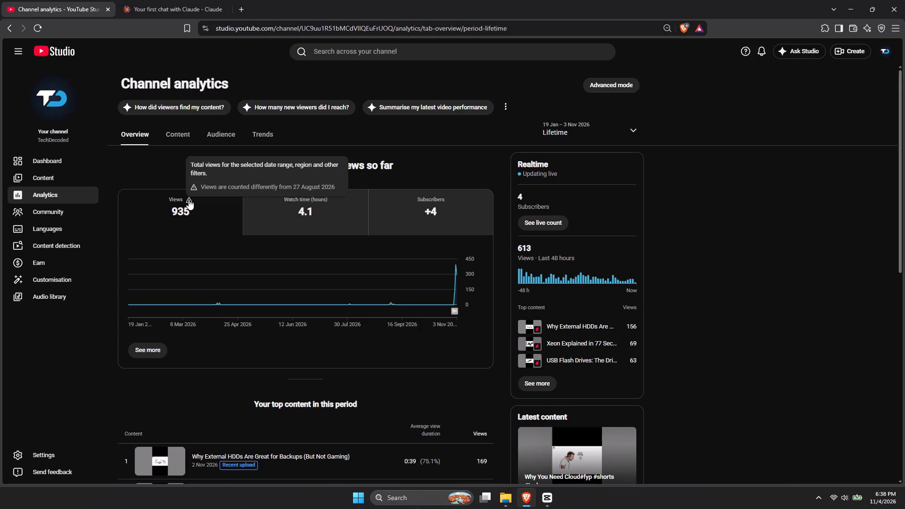
pyautogui.scroll(-5, 189, 199)
pyautogui.scroll(5, 189, 199)
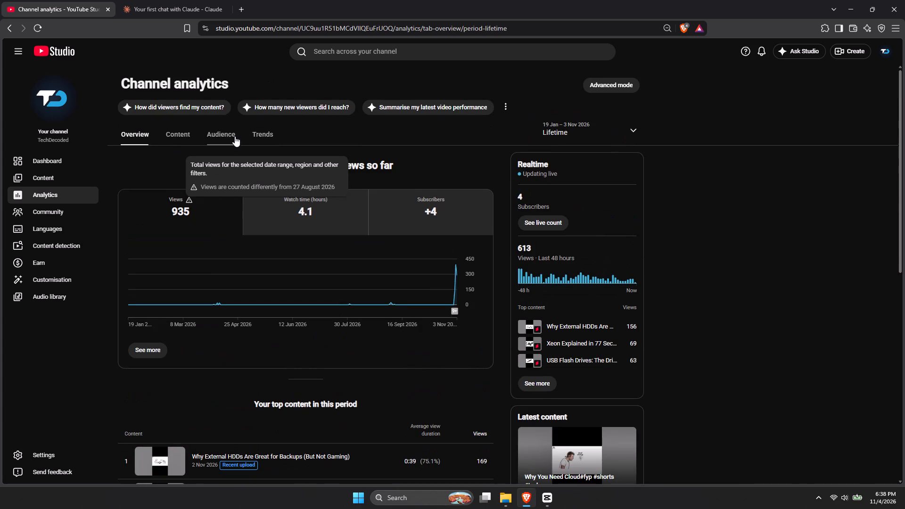
# Examine the channel's Audience analytics for Lifetime, including watch behaviour, popular videos, age and gender, and device type.
pyautogui.click(232, 136)
pyautogui.click(604, 128)
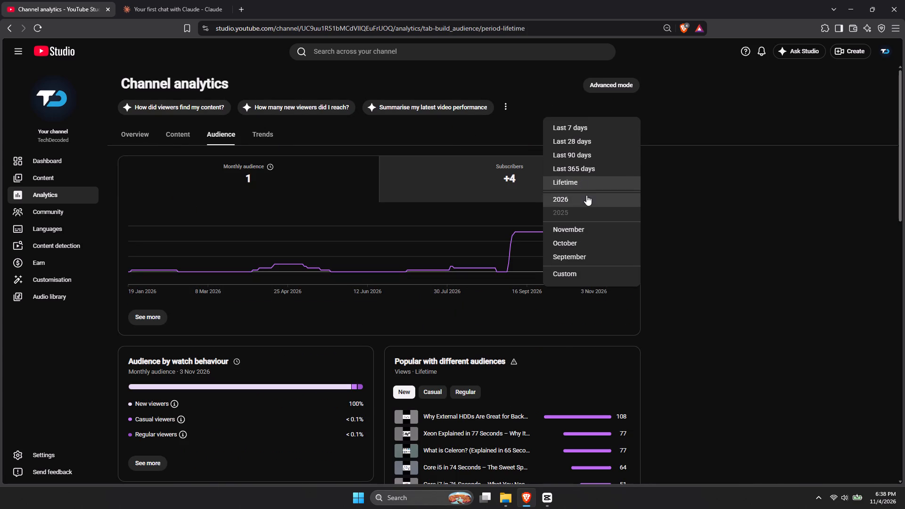
pyautogui.click(733, 214)
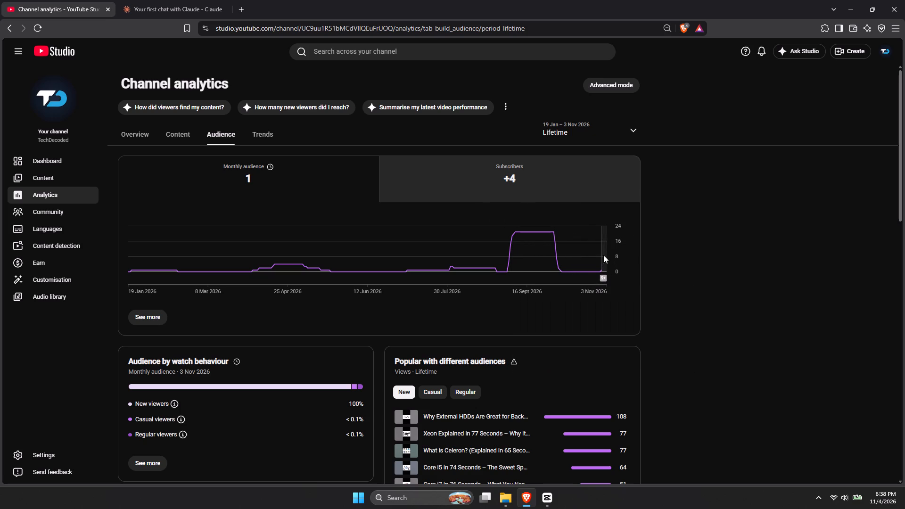
pyautogui.scroll(6, 604, 254)
pyautogui.keyDown('ctrl'); pyautogui.scroll(12, 604, 254); pyautogui.keyUp('ctrl')
pyautogui.scroll(-6, 681, 256)
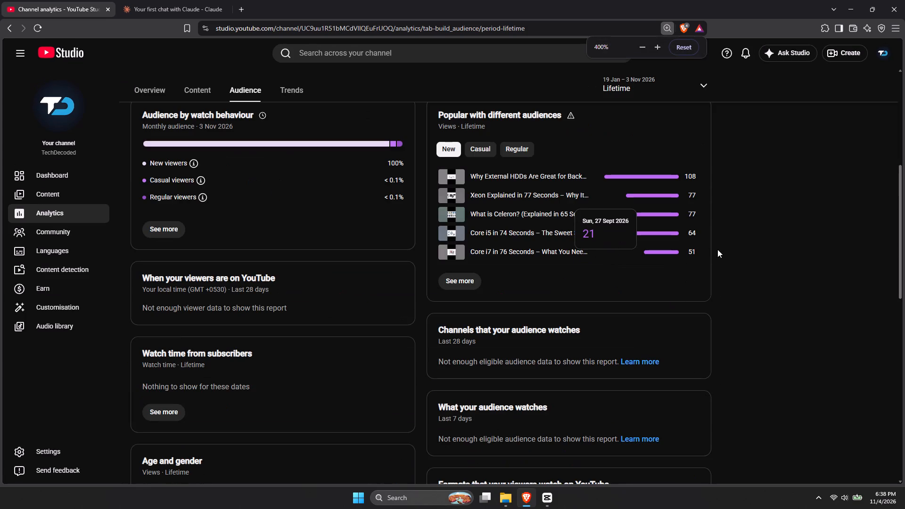
pyautogui.scroll(-4, 719, 247)
pyautogui.scroll(4, 719, 247)
pyautogui.keyDown('ctrl'); pyautogui.scroll(-15, 538, 230); pyautogui.keyUp('ctrl')
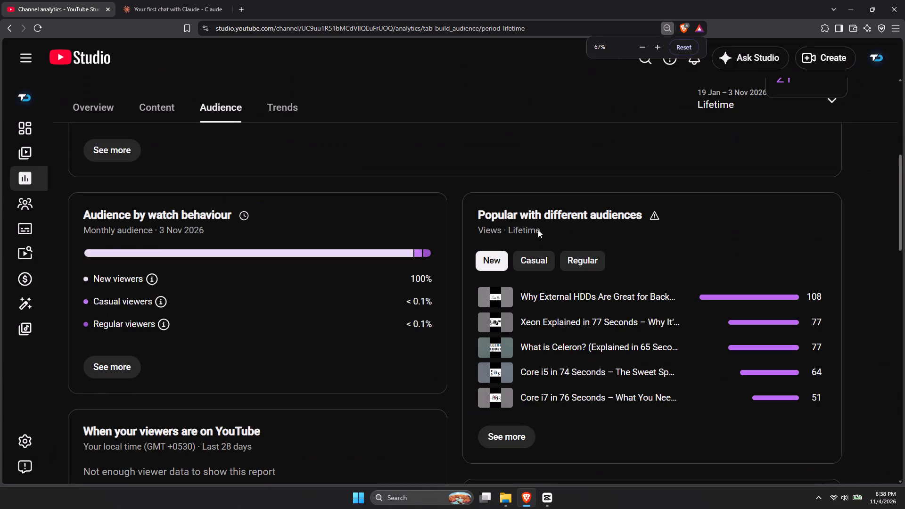
pyautogui.keyDown('ctrl'); pyautogui.scroll(2, 538, 230); pyautogui.keyUp('ctrl')
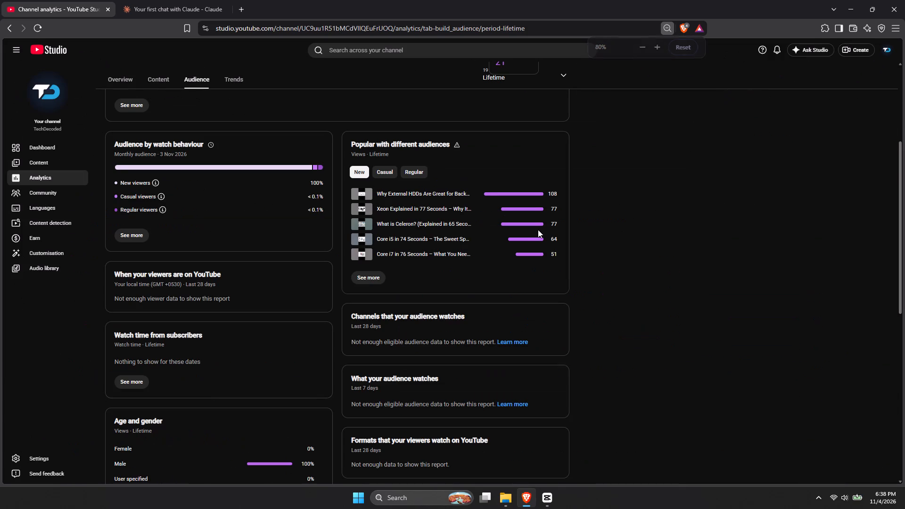
pyautogui.scroll(-1, 274, 221)
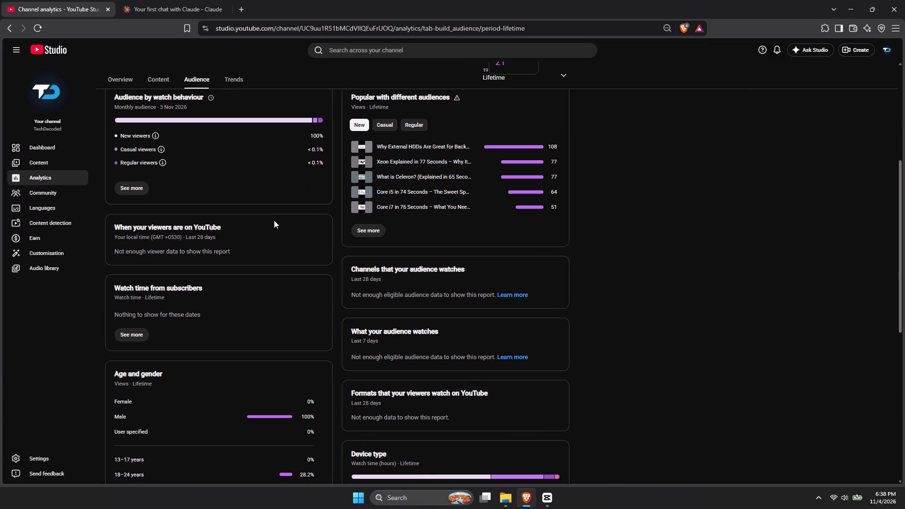
pyautogui.scroll(-1, 262, 235)
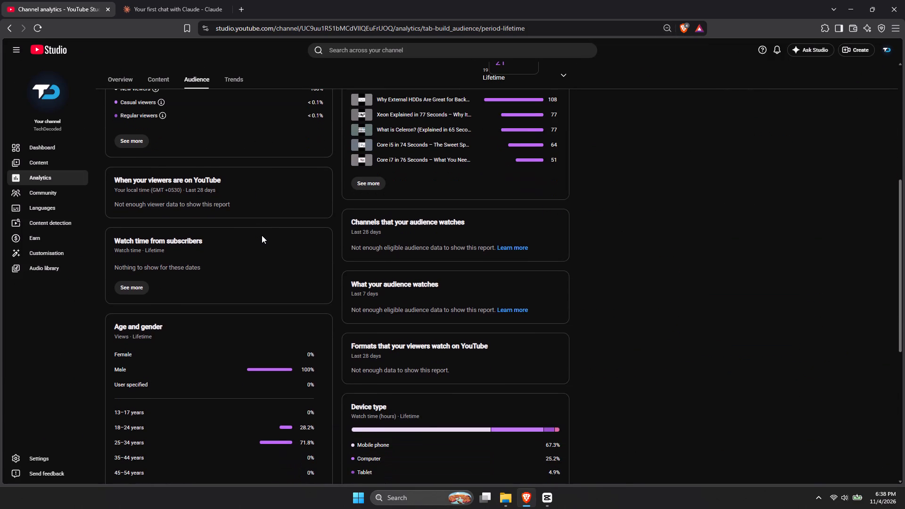
pyautogui.scroll(-1, 262, 235)
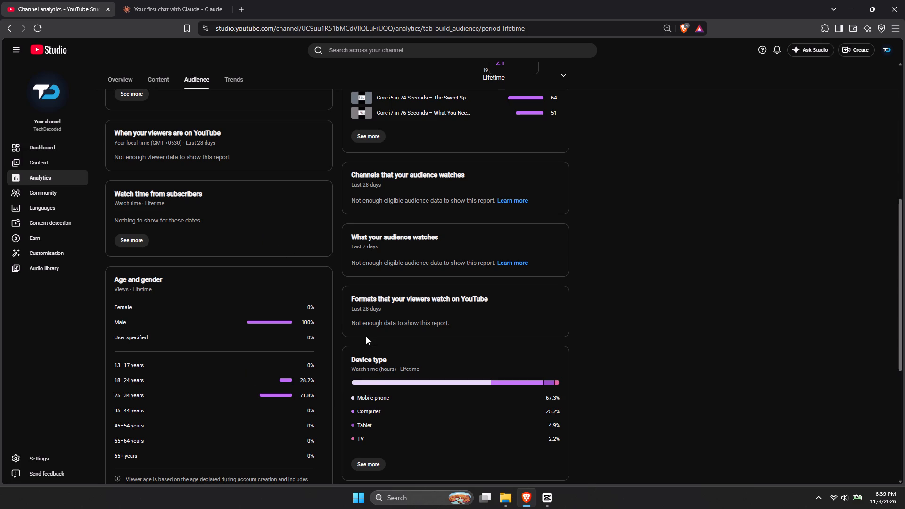
# Read the audience reports on formats viewers watch, what the audience watches, and channels the audience watches.
pyautogui.moveTo(374, 300); pyautogui.dragTo(480, 300)
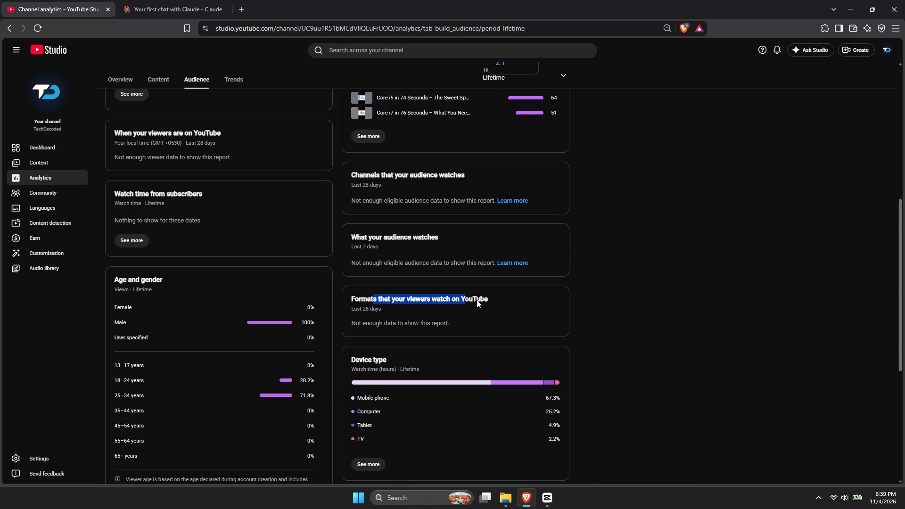
pyautogui.click(412, 303)
pyautogui.moveTo(364, 326); pyautogui.dragTo(428, 324)
pyautogui.click(448, 323)
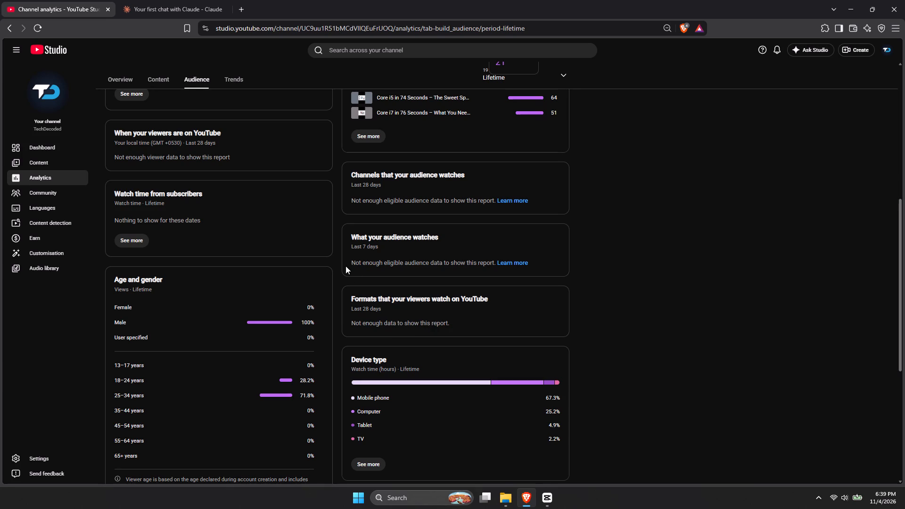
pyautogui.moveTo(354, 238); pyautogui.dragTo(439, 236)
pyautogui.click(404, 271)
pyautogui.moveTo(362, 265); pyautogui.dragTo(384, 266)
pyautogui.moveTo(384, 266); pyautogui.dragTo(456, 265)
pyautogui.click(472, 261)
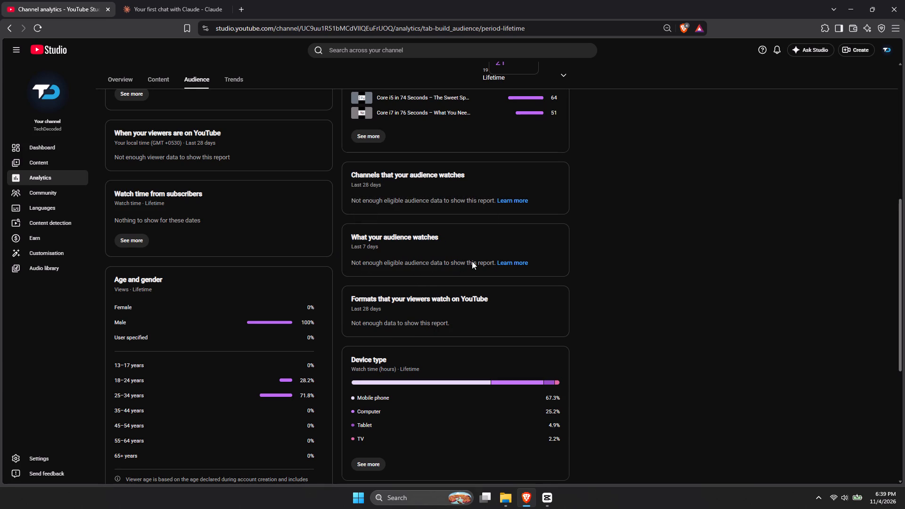
pyautogui.moveTo(344, 175); pyautogui.dragTo(356, 175)
pyautogui.moveTo(356, 175); pyautogui.dragTo(456, 174)
pyautogui.moveTo(370, 201); pyautogui.dragTo(434, 202)
pyautogui.click(407, 211)
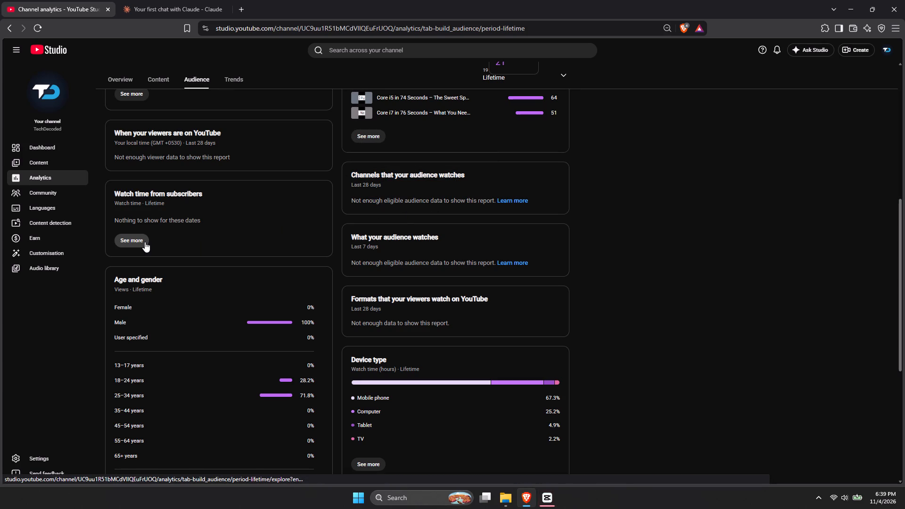
# Back in CapCut, close the finished export, restore the removed remaining footage, and delete the already exported 00:01:14:20 clip.
pyautogui.click(548, 498)
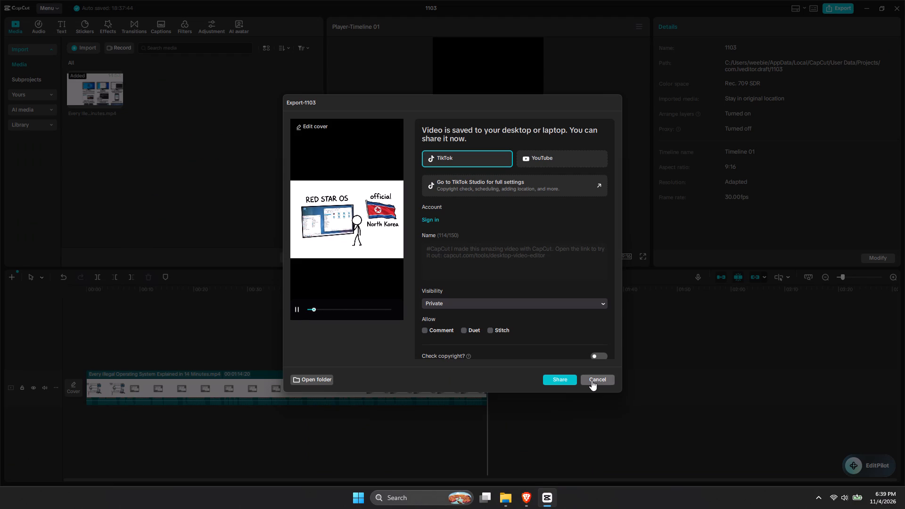
pyautogui.click(592, 380)
pyautogui.hotkey('ctrl', 'z')
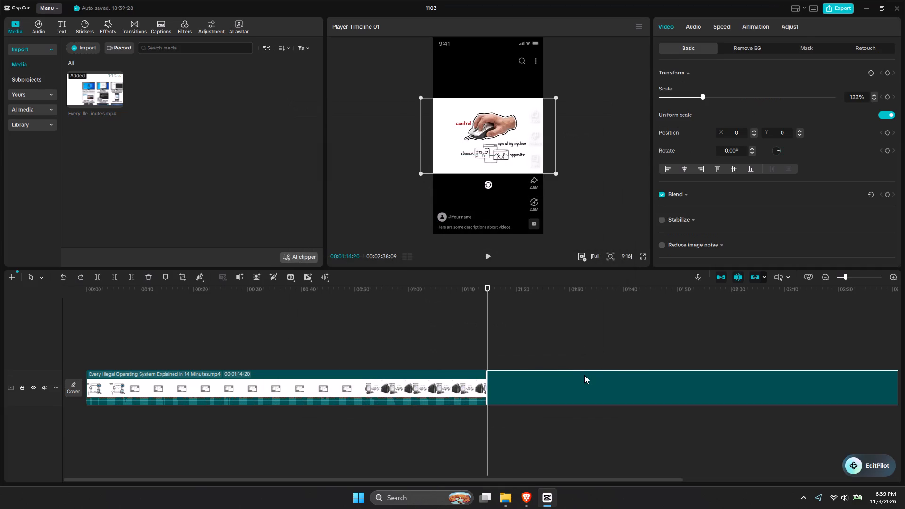
pyautogui.click(426, 377)
pyautogui.press('Delete')
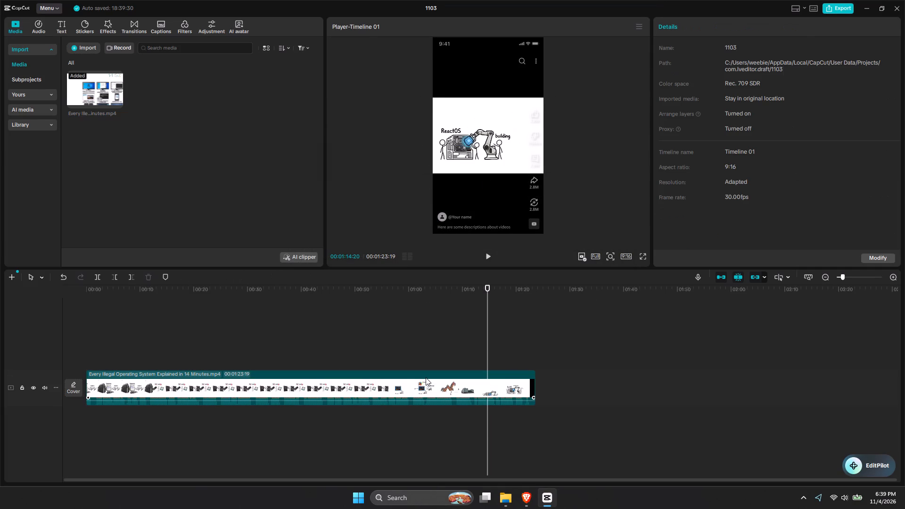
# Split the remaining clip at 00:01:16:03, just before the "Anyway" outro scene appears, and delete the footage after the cut.
pyautogui.click(398, 289)
pyautogui.press('space')
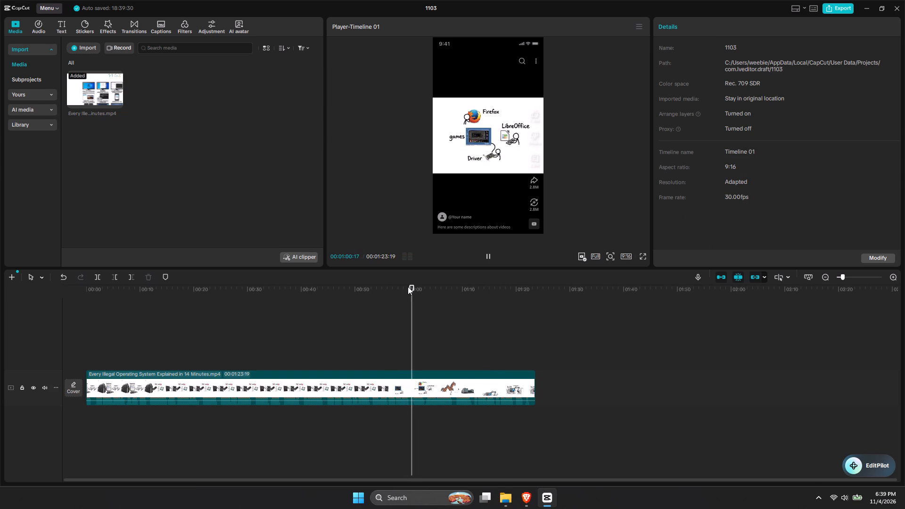
pyautogui.moveTo(412, 288); pyautogui.dragTo(0, 279)
pyautogui.press('space')
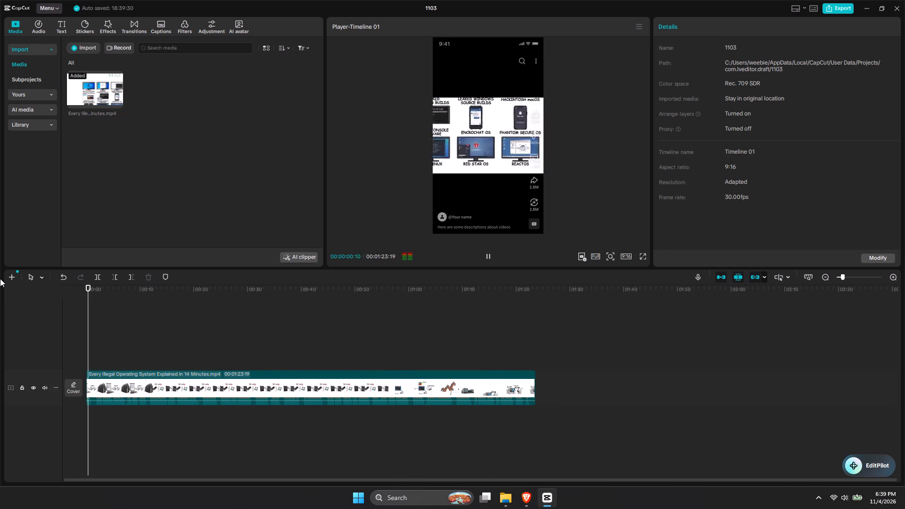
pyautogui.moveTo(301, 291); pyautogui.dragTo(366, 292)
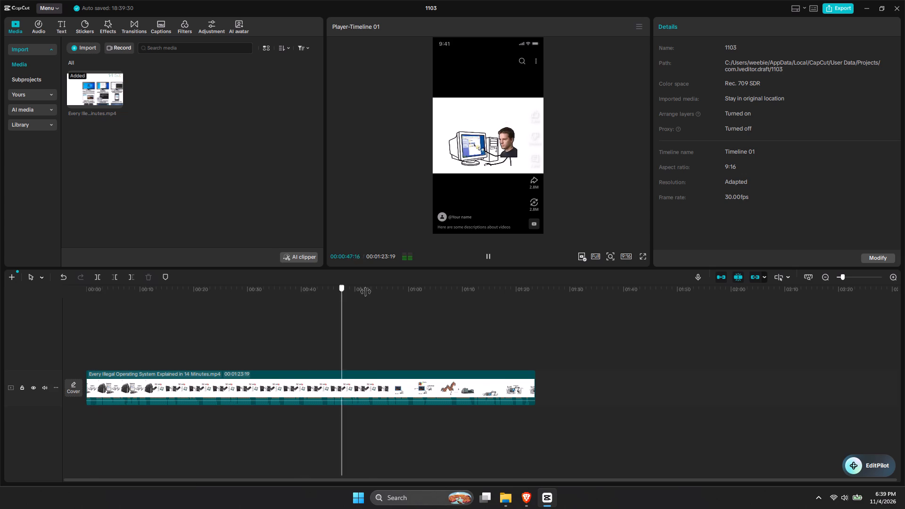
pyautogui.moveTo(366, 292); pyautogui.dragTo(509, 292)
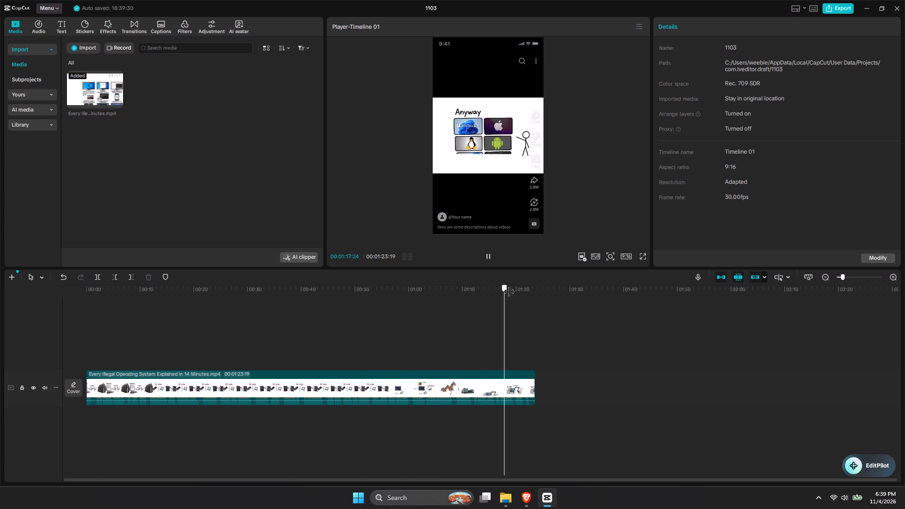
pyautogui.moveTo(509, 292); pyautogui.dragTo(516, 290)
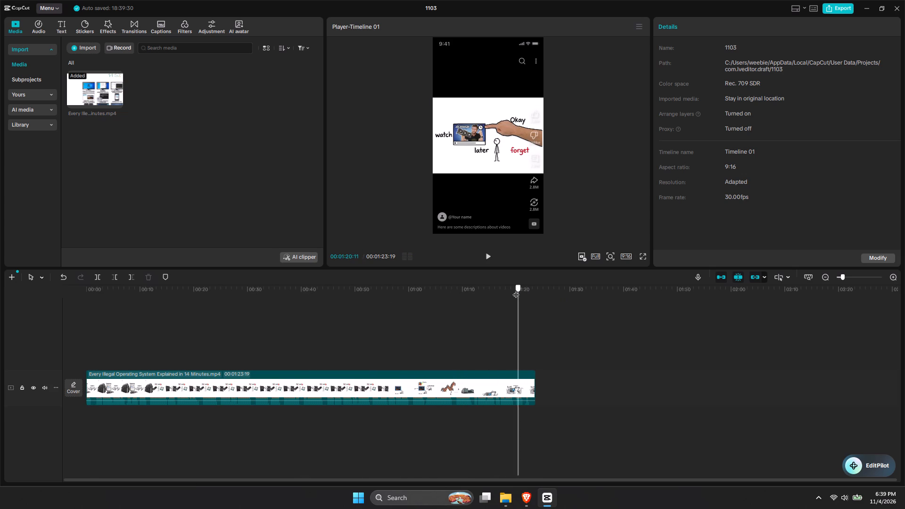
pyautogui.moveTo(516, 290); pyautogui.dragTo(510, 289)
pyautogui.press('space')
pyautogui.moveTo(509, 289); pyautogui.dragTo(464, 288)
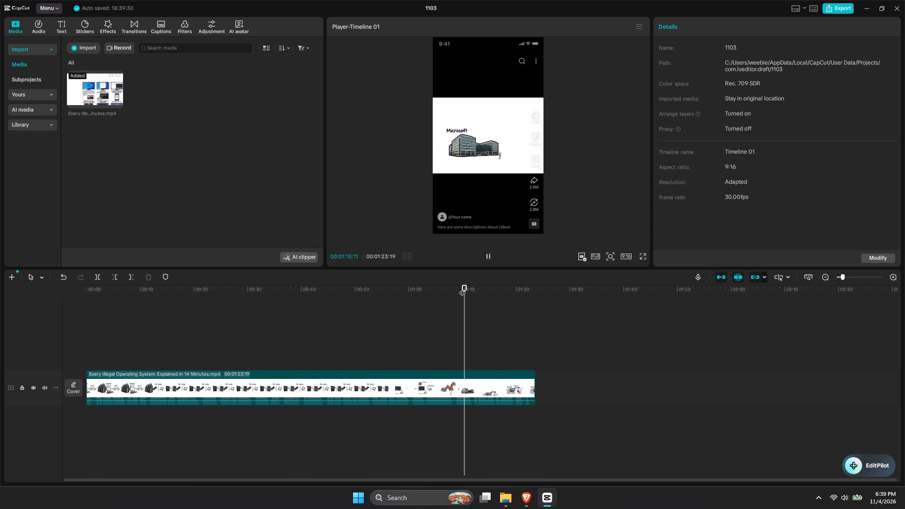
pyautogui.press('space')
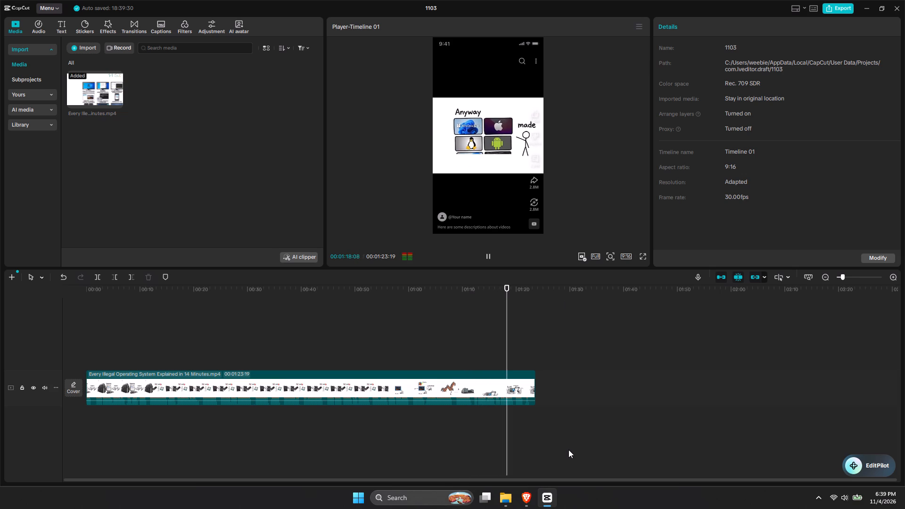
pyautogui.click(498, 288)
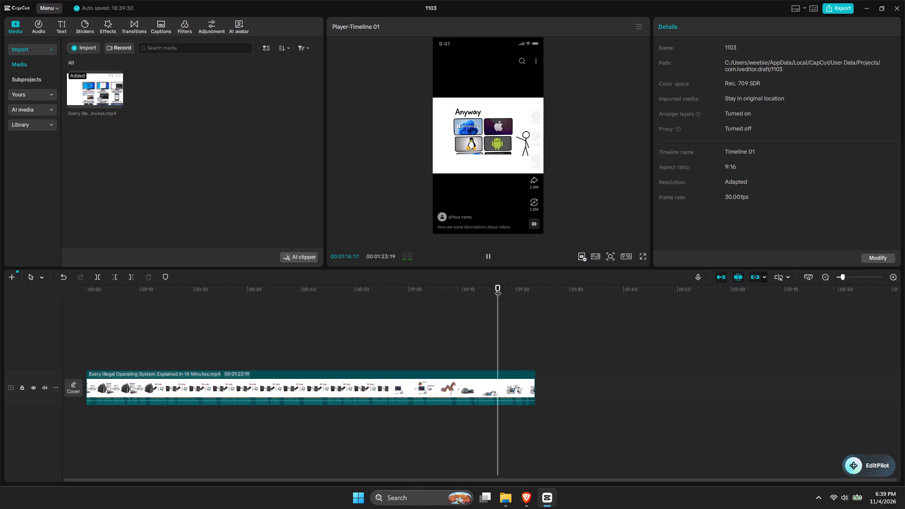
pyautogui.press('space')
pyautogui.press('space')
pyautogui.press('Left')
pyautogui.press('Left')
pyautogui.press('Left')
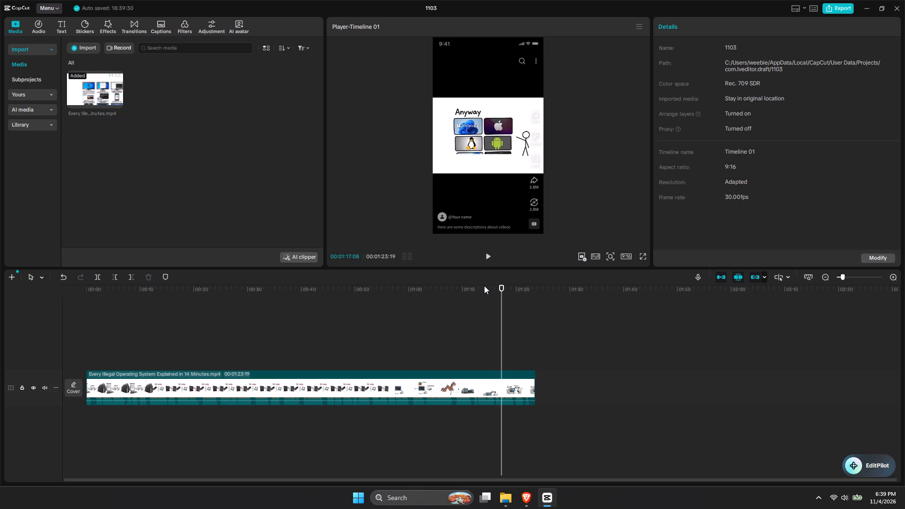
pyautogui.press('Left')
pyautogui.press('Left')
pyautogui.press('Left')
pyautogui.press('Left')
pyautogui.press('Left')
pyautogui.press('Left')
pyautogui.press('Left')
pyautogui.press('Left')
pyautogui.press('Left')
pyautogui.press('Left')
pyautogui.press('Left')
pyautogui.press('Left')
pyautogui.press('Left')
pyautogui.press('Left')
pyautogui.press('Left')
pyautogui.press('Left')
pyautogui.press('Left')
pyautogui.press('Left')
pyautogui.press('Left')
pyautogui.press('Left')
pyautogui.press('Left')
pyautogui.press('Left')
pyautogui.press('Left')
pyautogui.press('Left')
pyautogui.press('Left')
pyautogui.press('Left')
pyautogui.press('Left')
pyautogui.press('Left')
pyautogui.press('Left')
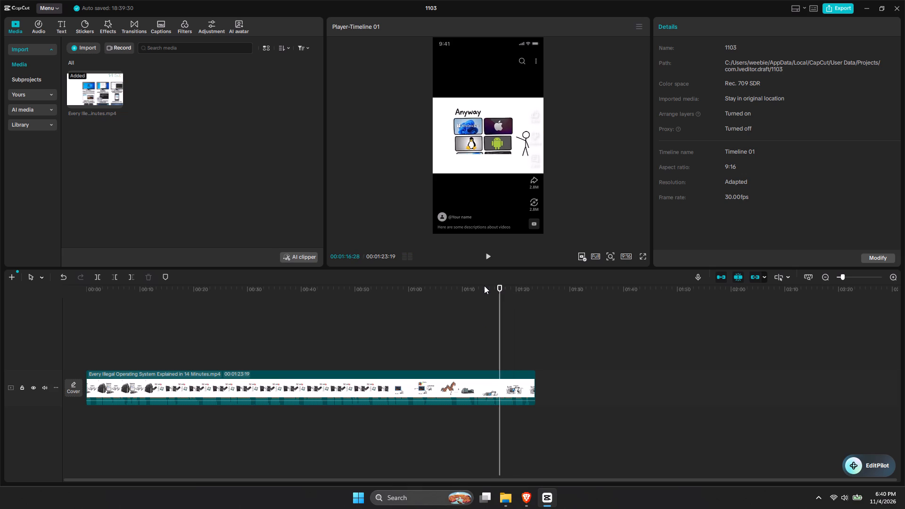
pyautogui.press('Left')
pyautogui.press('Right')
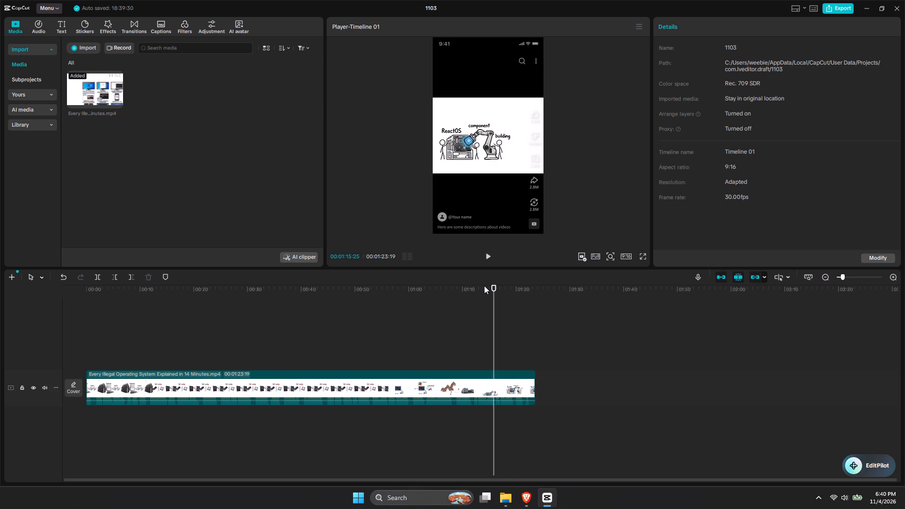
pyautogui.press('Right')
pyautogui.press('Right')
pyautogui.press('Right')
pyautogui.press('Right')
pyautogui.press('Right')
pyautogui.press('Right')
pyautogui.press('Right')
pyautogui.press('Right')
pyautogui.press('Right')
pyautogui.press('Right')
pyautogui.press('Right')
pyautogui.press('Right')
pyautogui.press('Right')
pyautogui.press('Right')
pyautogui.press('Right')
pyautogui.press('Right')
pyautogui.press('Right')
pyautogui.press('Right')
pyautogui.press('Right')
pyautogui.press('Right')
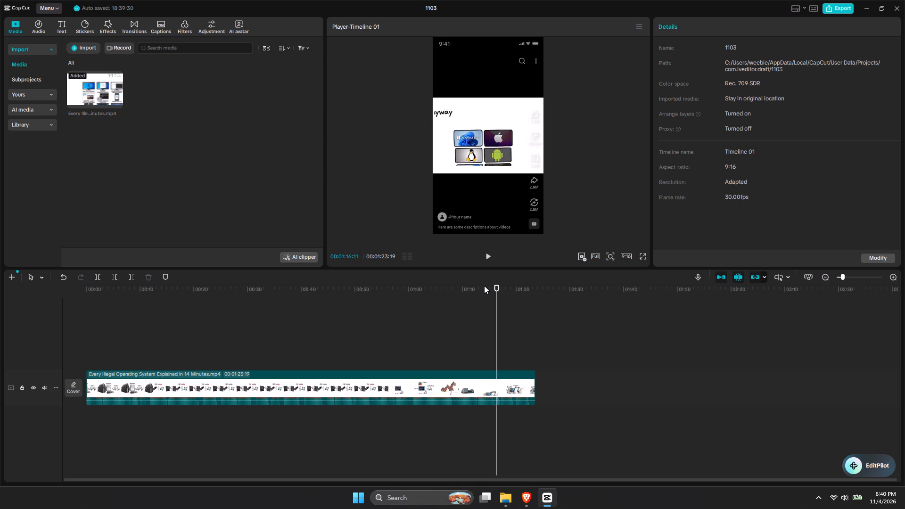
pyautogui.press('Left')
pyautogui.press('Left')
pyautogui.press('Left')
pyautogui.press('Left')
pyautogui.press('Left')
pyautogui.press('Left')
pyautogui.press('Left')
pyautogui.press('Left')
pyautogui.press('Left')
pyautogui.press('Left')
pyautogui.press('Left')
pyautogui.press('Left')
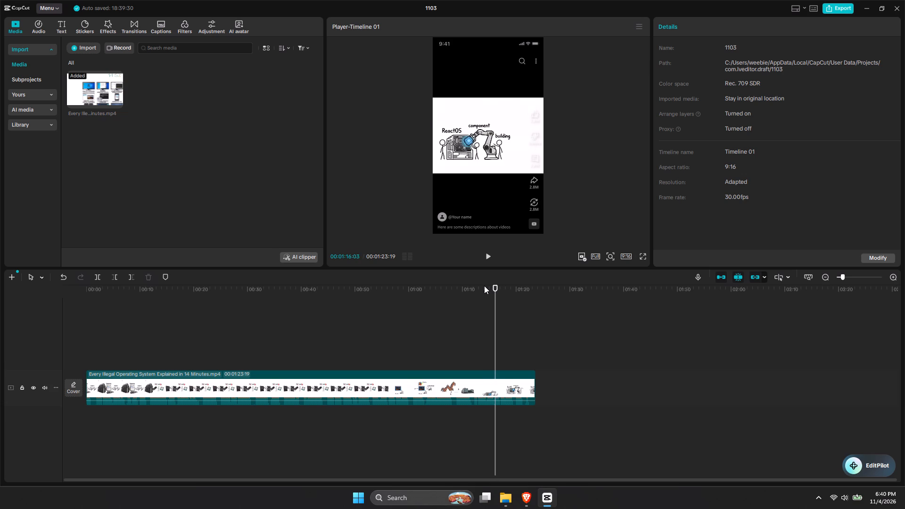
pyautogui.click(431, 387)
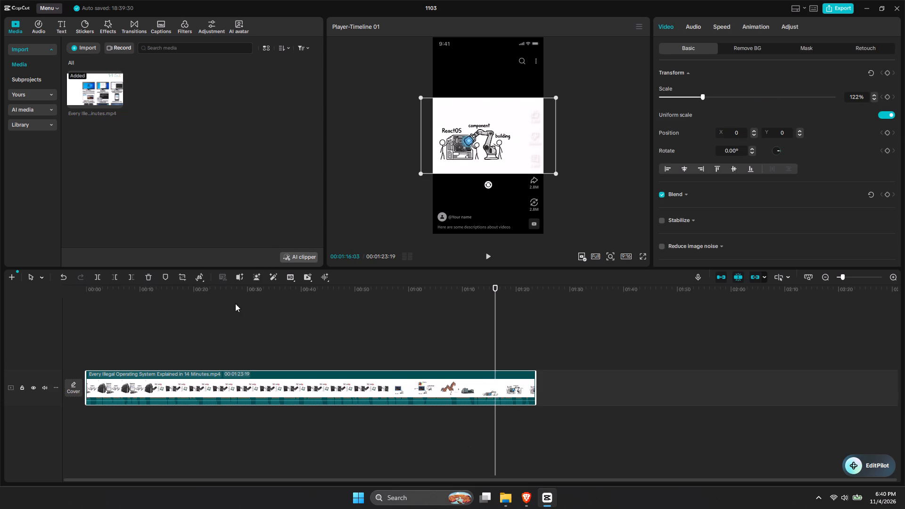
pyautogui.click(92, 277)
pyautogui.click(516, 380)
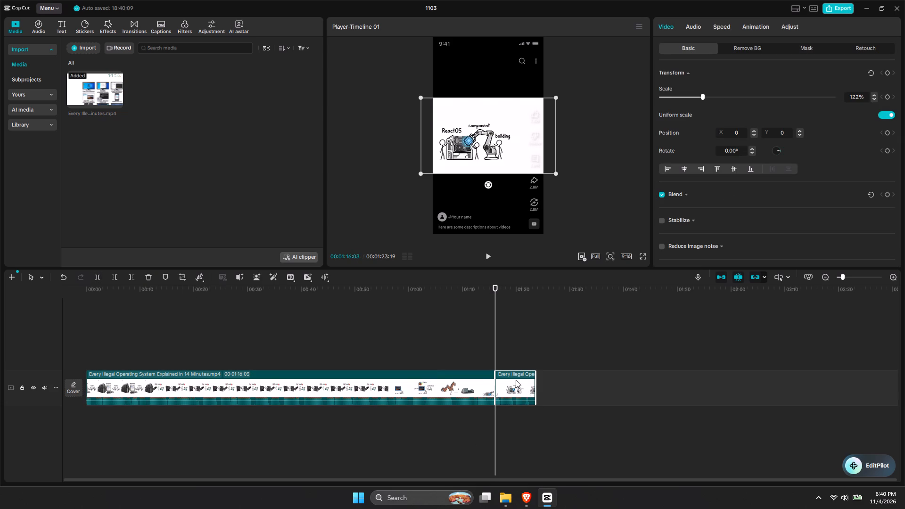
pyautogui.press('Delete')
# Export the trimmed timeline as final at 60fps.
pyautogui.click(850, 8)
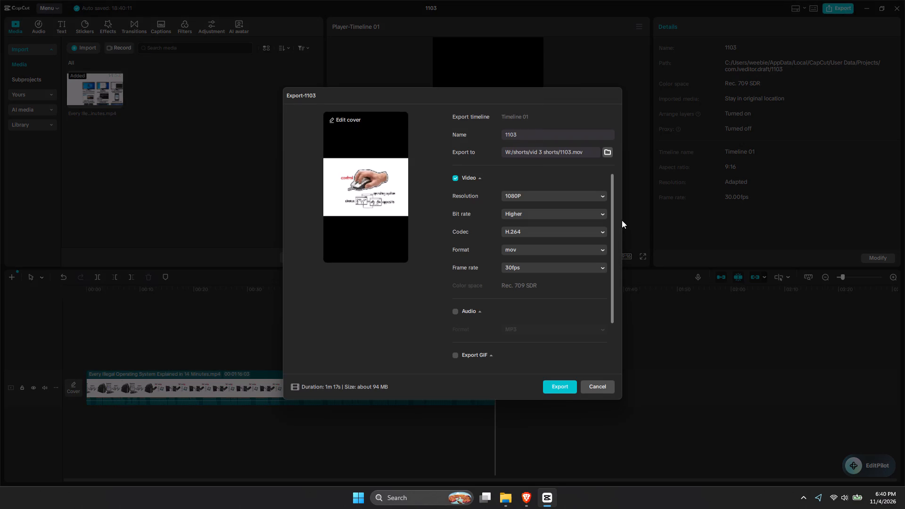
pyautogui.click(568, 266)
pyautogui.click(560, 378)
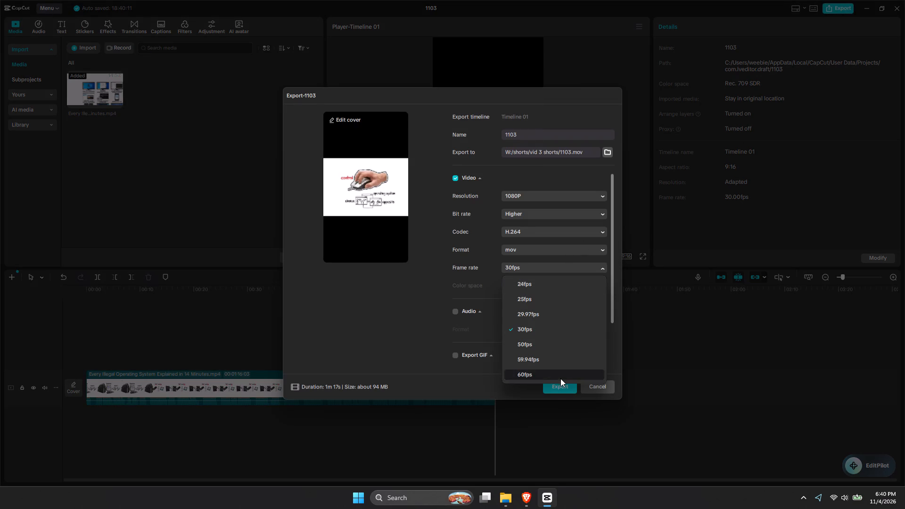
pyautogui.doubleClick(546, 134)
pyautogui.write('final')
pyautogui.click(551, 384)
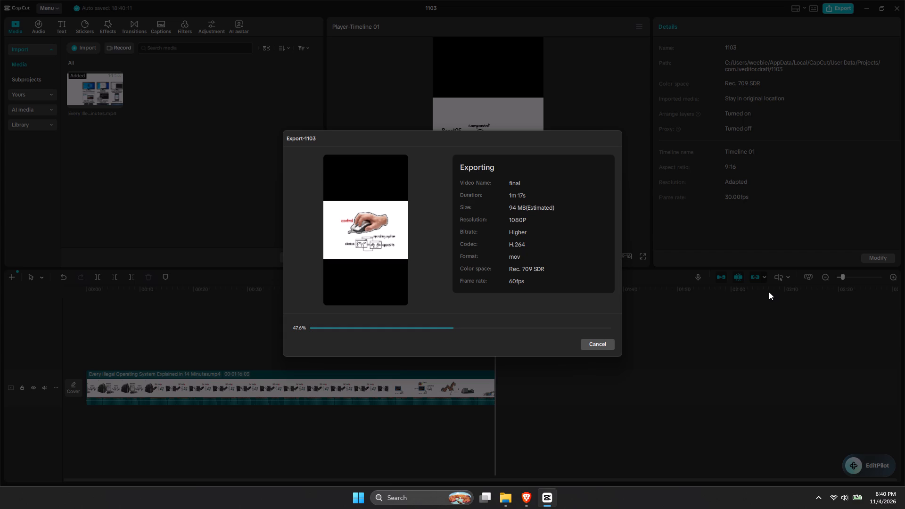
# Switch to the Brave browser and read the lifetime audience reports on age and gender, device type, top geographies and subtitle languages.
pyautogui.click(535, 505)
pyautogui.scroll(-1, 468, 314)
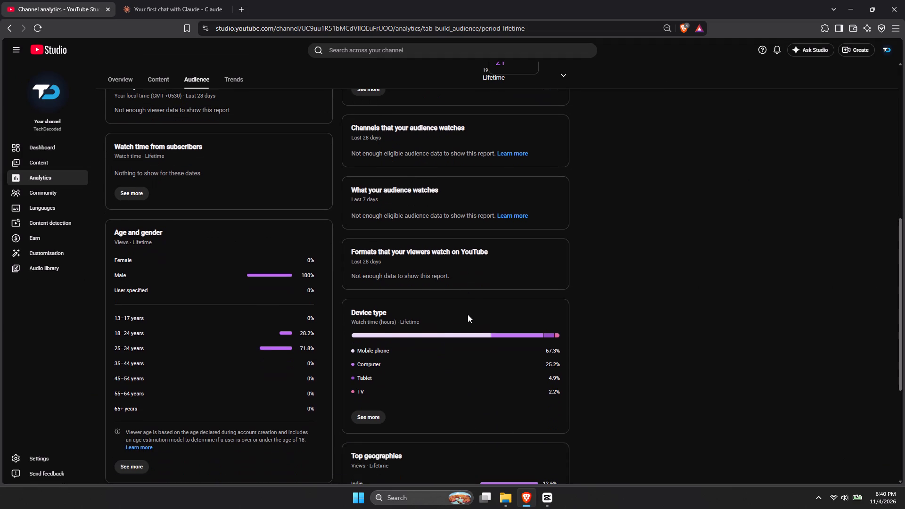
pyautogui.scroll(-5, 468, 314)
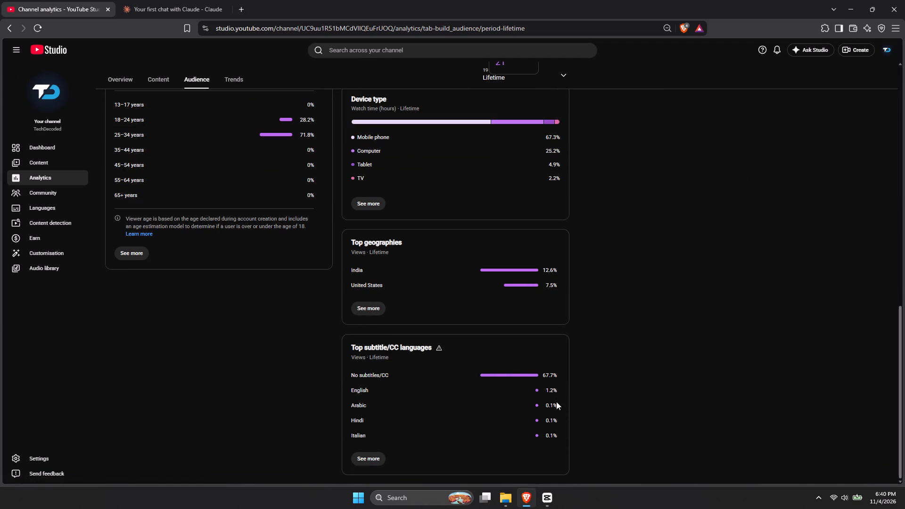
pyautogui.scroll(-5, 551, 426)
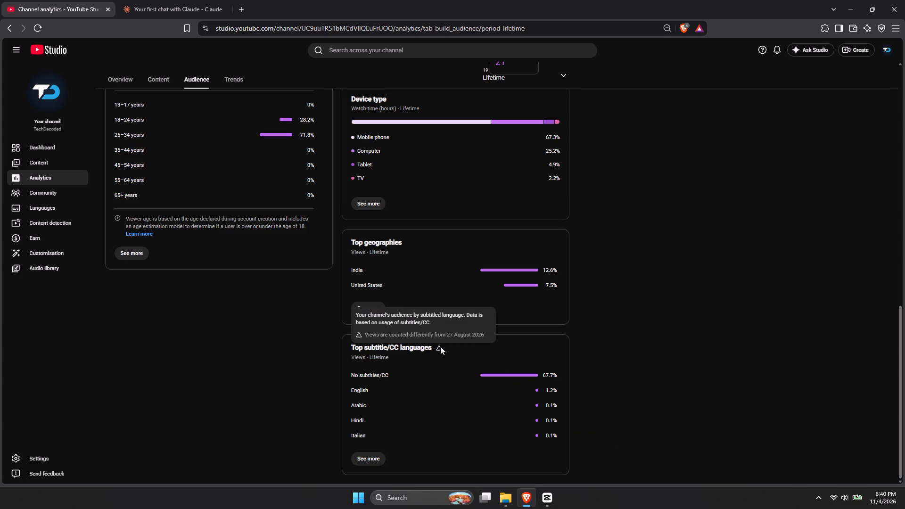
pyautogui.scroll(2, 633, 341)
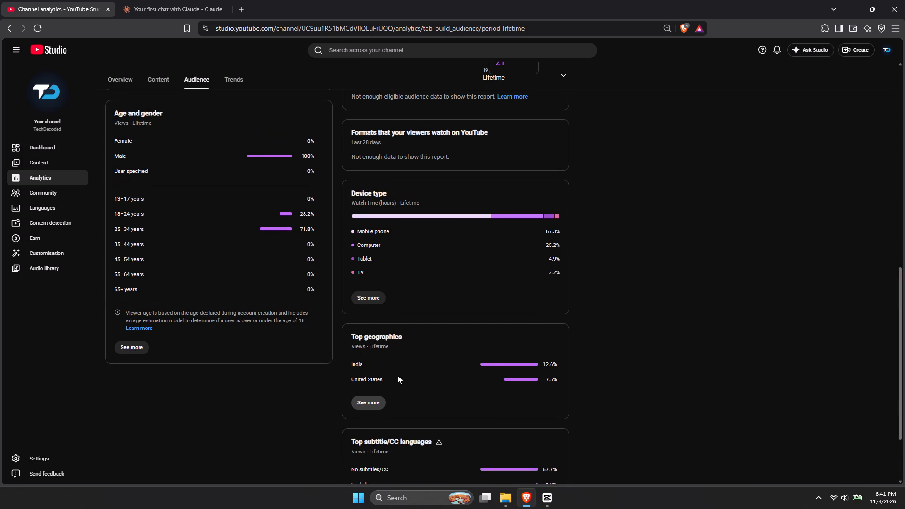
pyautogui.scroll(11, 623, 417)
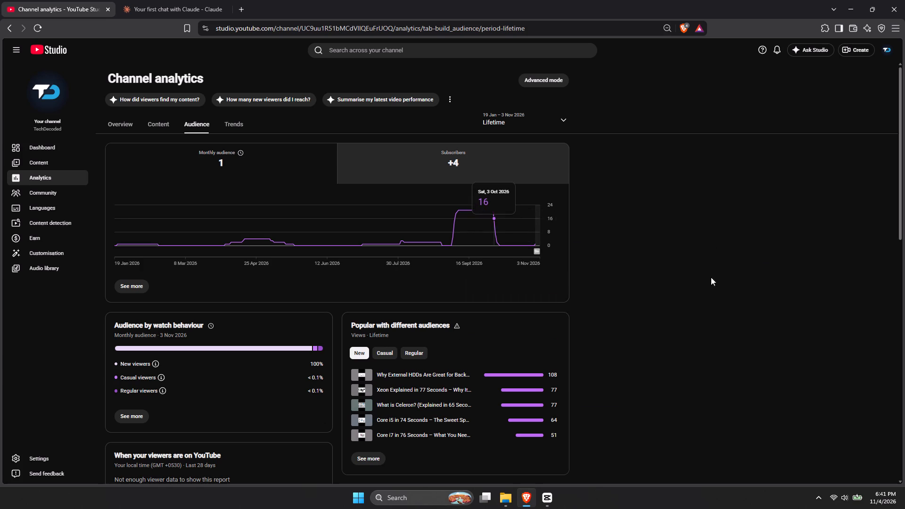
pyautogui.click(707, 229)
pyautogui.scroll(2, 679, 324)
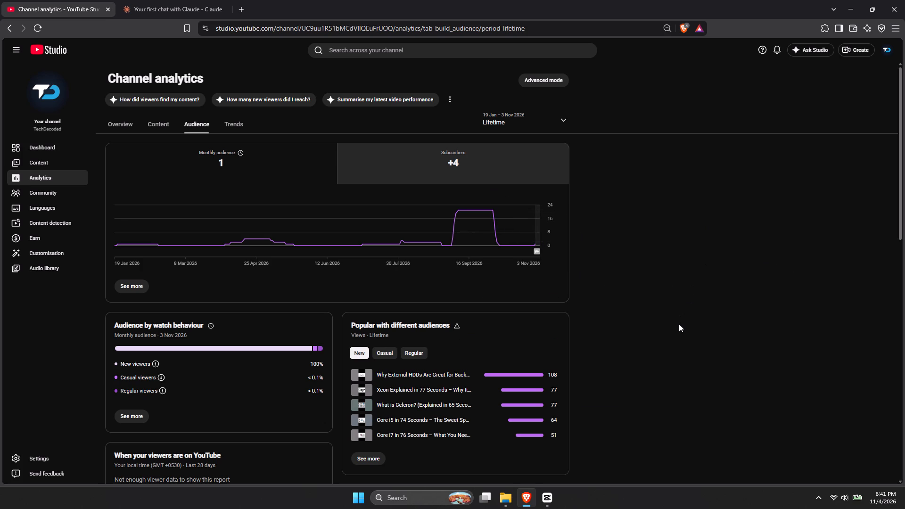
pyautogui.scroll(2, 679, 324)
# Review the channel's Content analytics for the last 28 days, including how viewers find the Shorts, and minimise the browser.
pyautogui.click(153, 125)
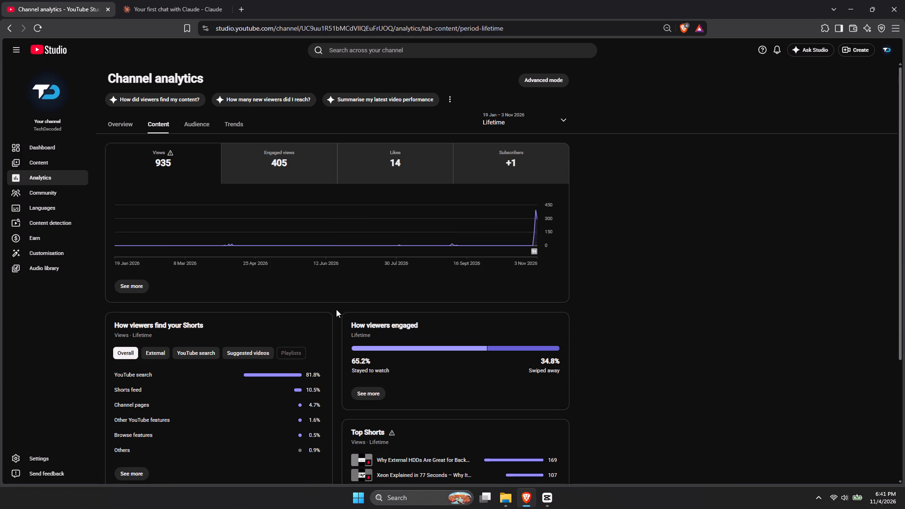
pyautogui.click(531, 112)
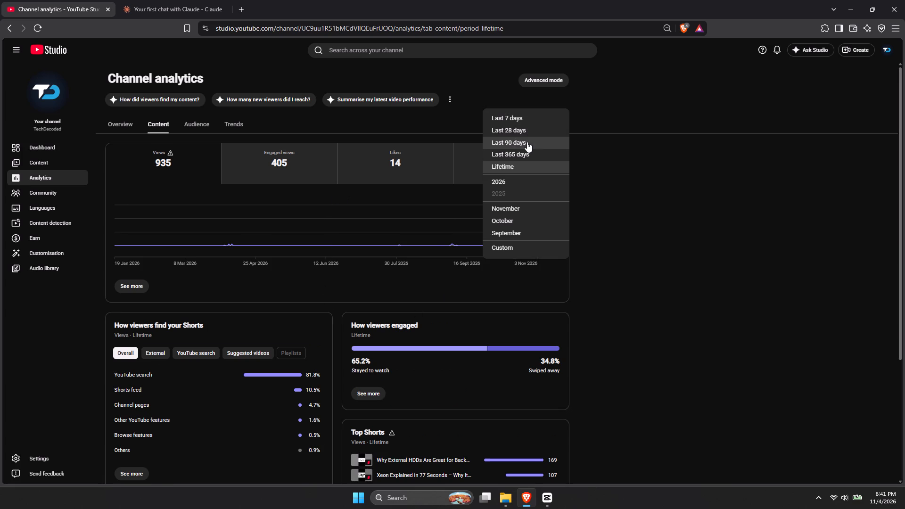
pyautogui.click(529, 129)
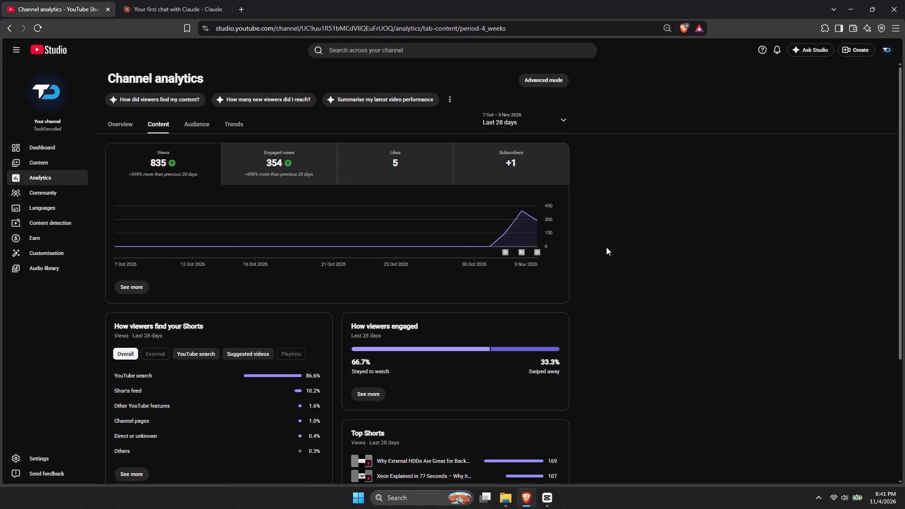
pyautogui.scroll(-1, 597, 273)
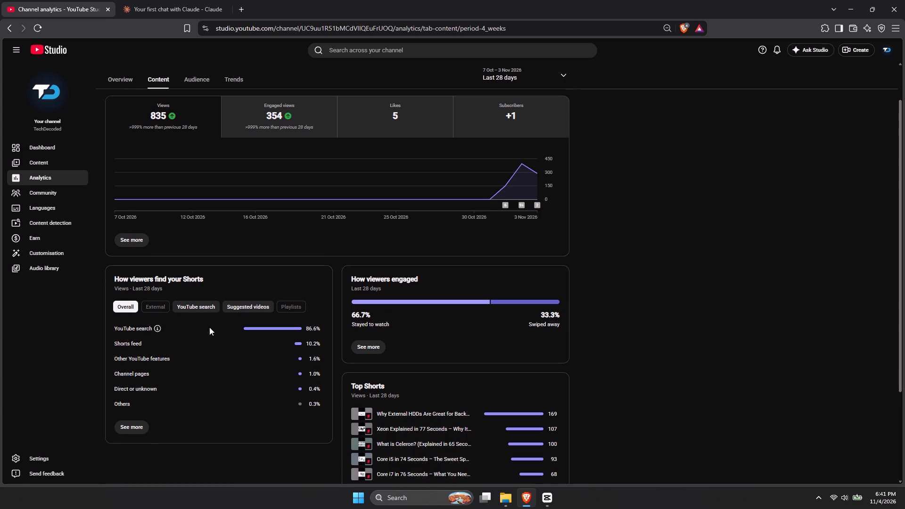
pyautogui.click(156, 308)
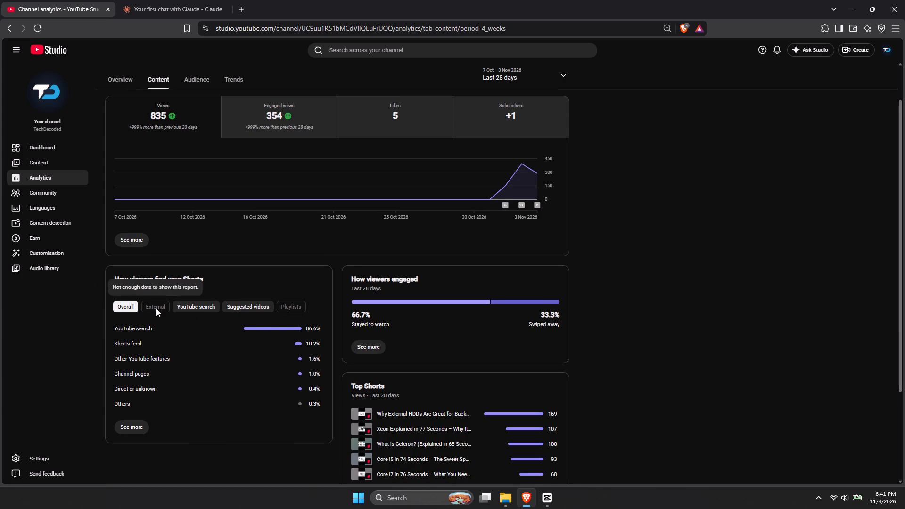
pyautogui.click(904, 0)
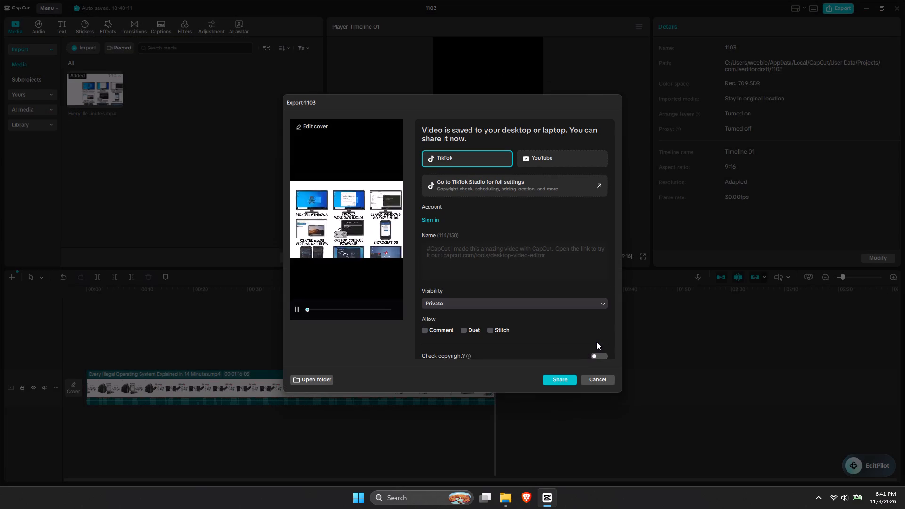
# Back in CapCut, dismiss the finished export and close project 1103.
pyautogui.click(600, 382)
pyautogui.click(904, 0)
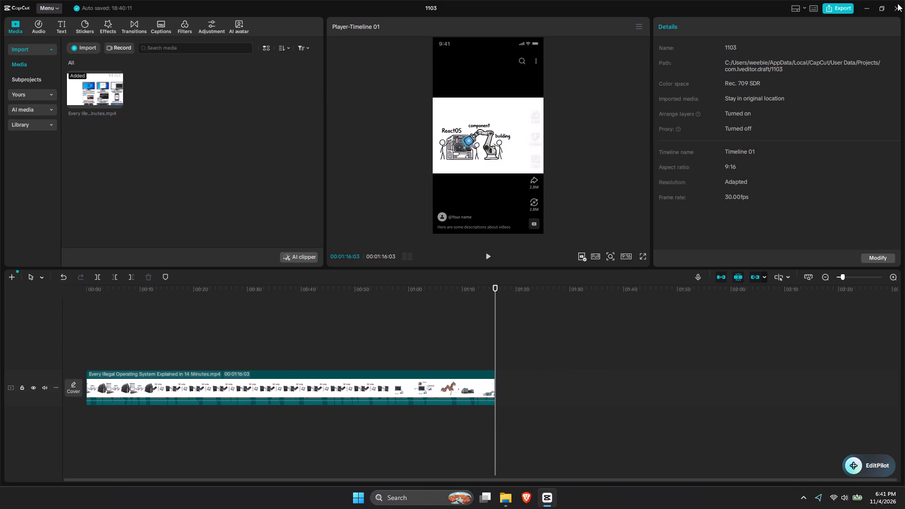
pyautogui.click(897, 3)
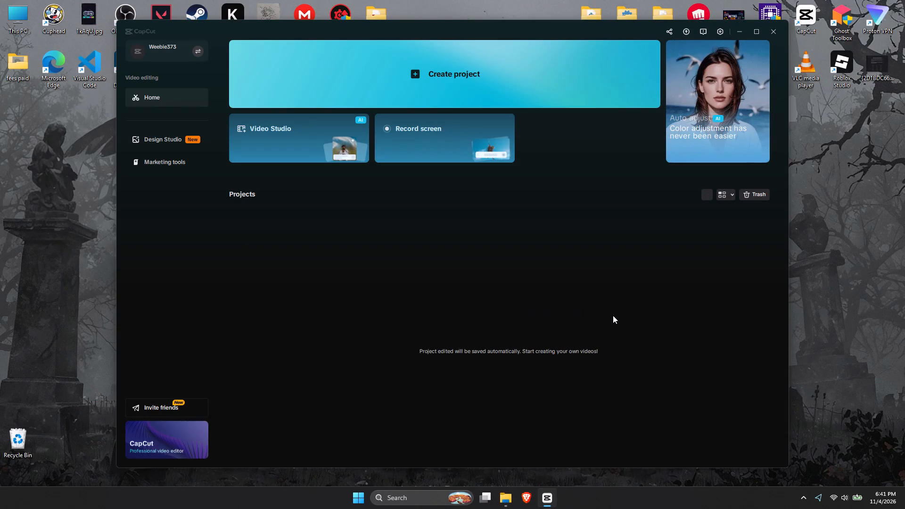
# Move project 1103 to the Trash and close CapCut.
pyautogui.moveTo(591, 323); pyautogui.dragTo(176, 190)
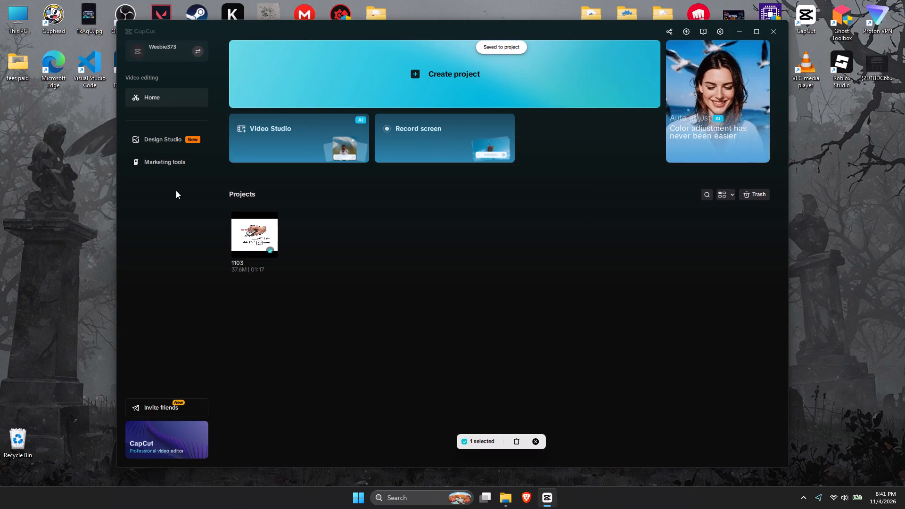
pyautogui.press('Delete')
pyautogui.press('BackSpace')
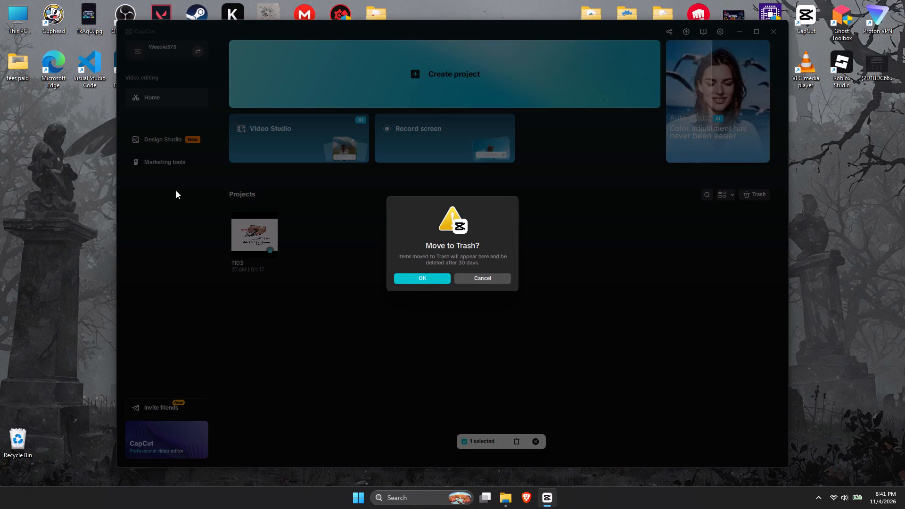
pyautogui.click(425, 271)
pyautogui.click(426, 274)
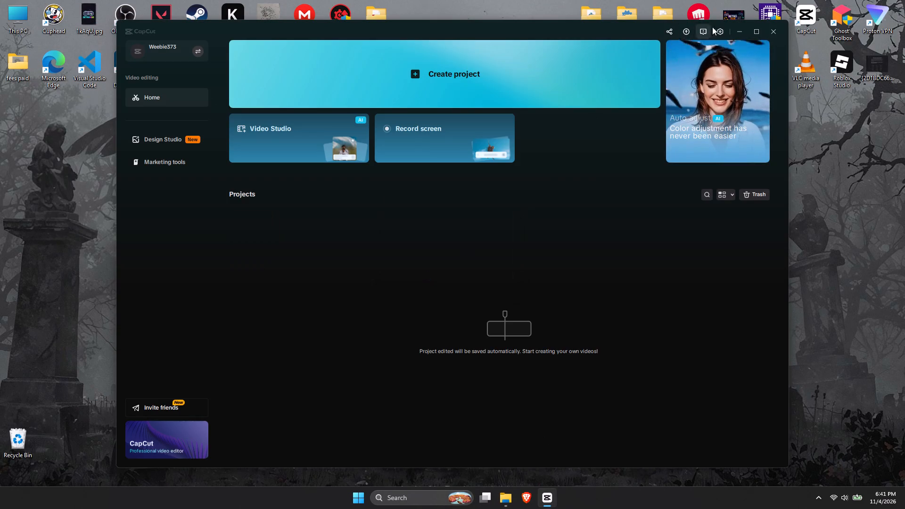
pyautogui.click(769, 35)
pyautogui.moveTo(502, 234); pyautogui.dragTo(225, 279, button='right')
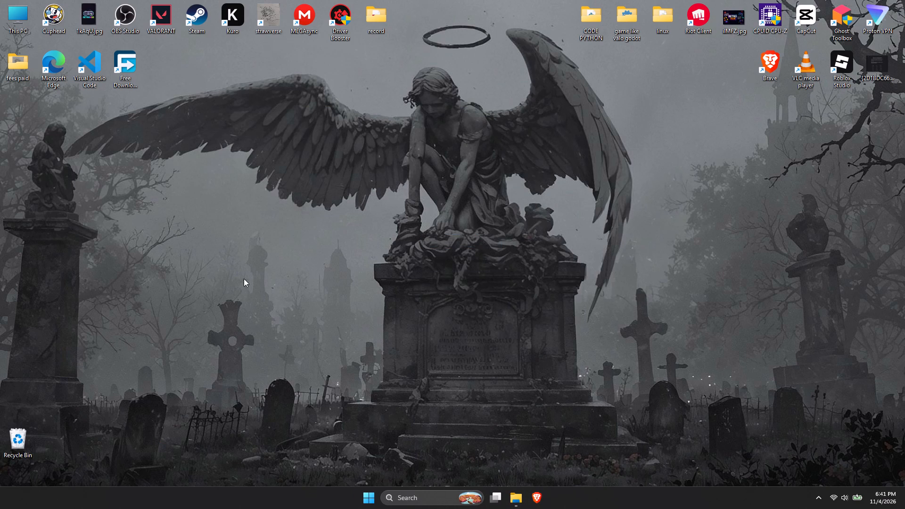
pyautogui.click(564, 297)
# Bring up the vid 3 shorts folder in File Explorer to check the exported videos.
pyautogui.click(516, 492)
pyautogui.rightClick(367, 353)
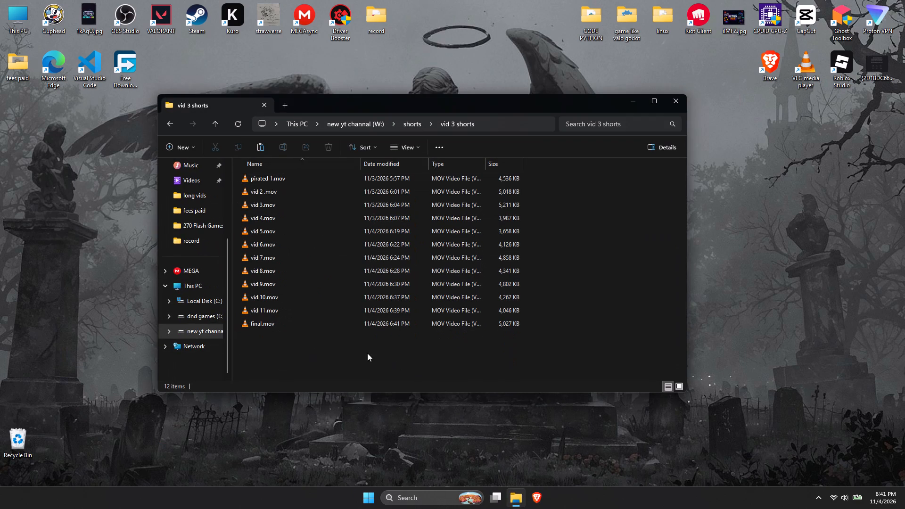